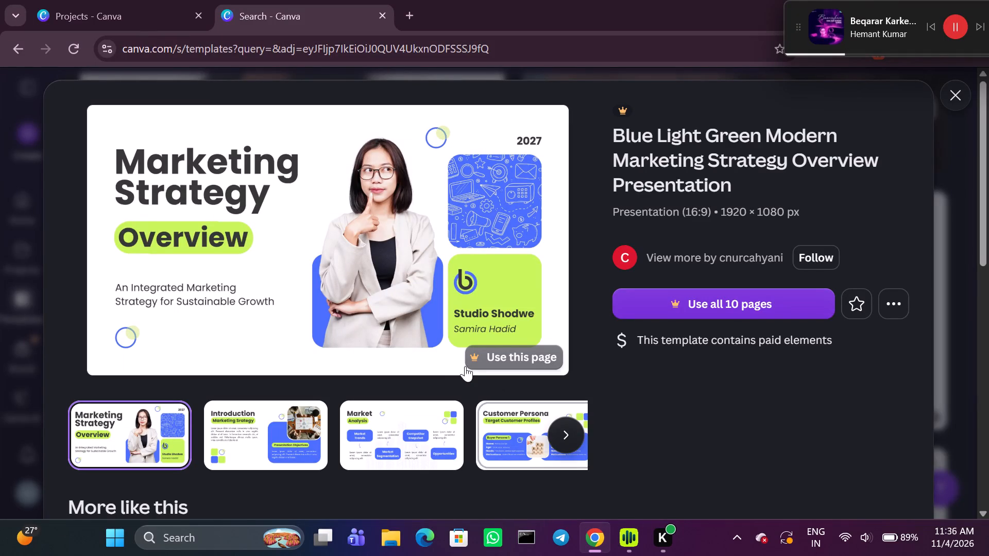
Open the similar template "The Power of Artificial Intelligence" with the robot cover for editing.
scroll(242, 242, down, 1)
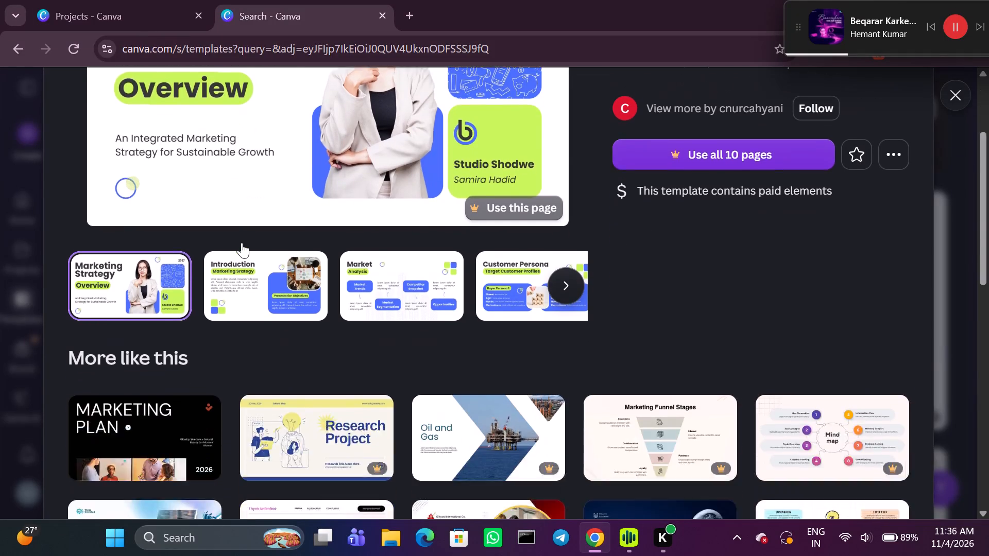
scroll(242, 242, down, 2)
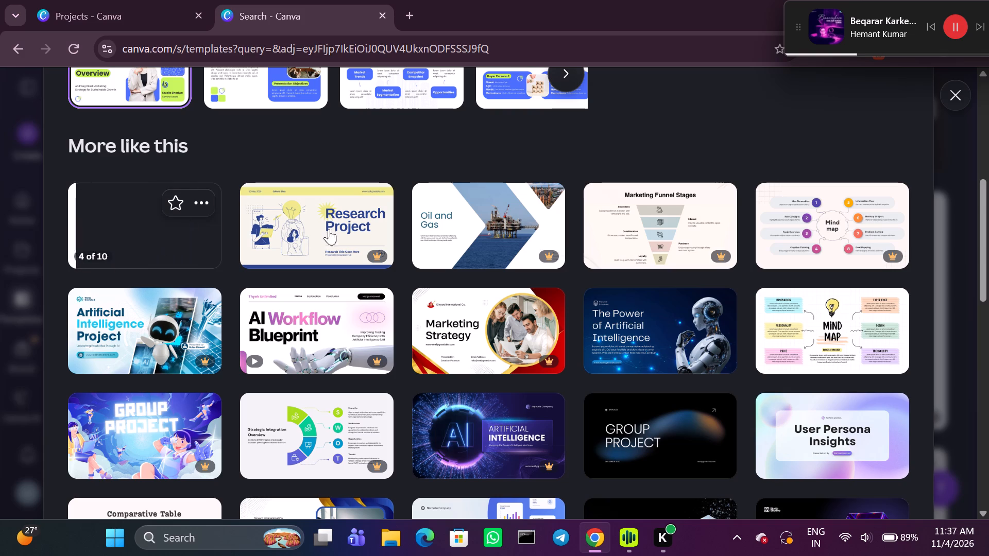
click(670, 315)
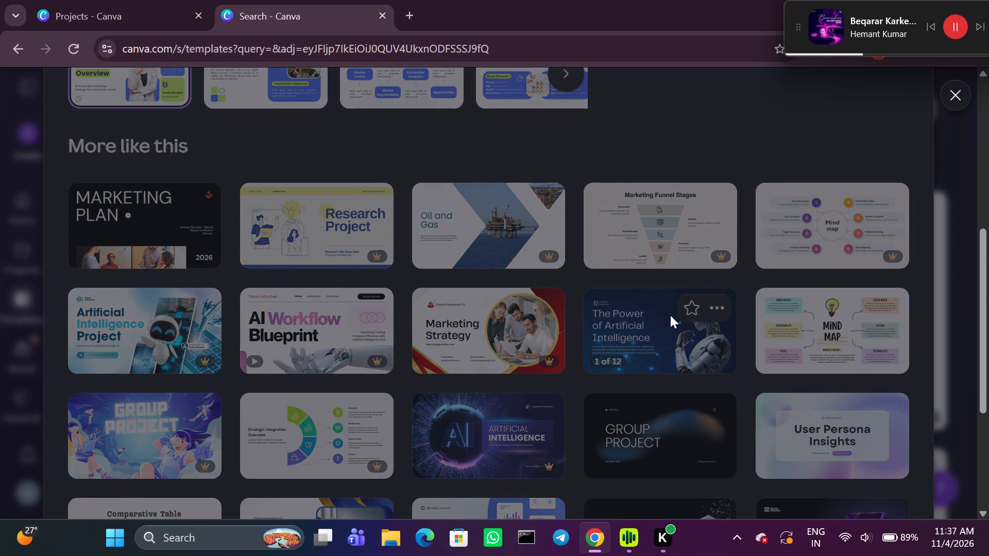
click(670, 289)
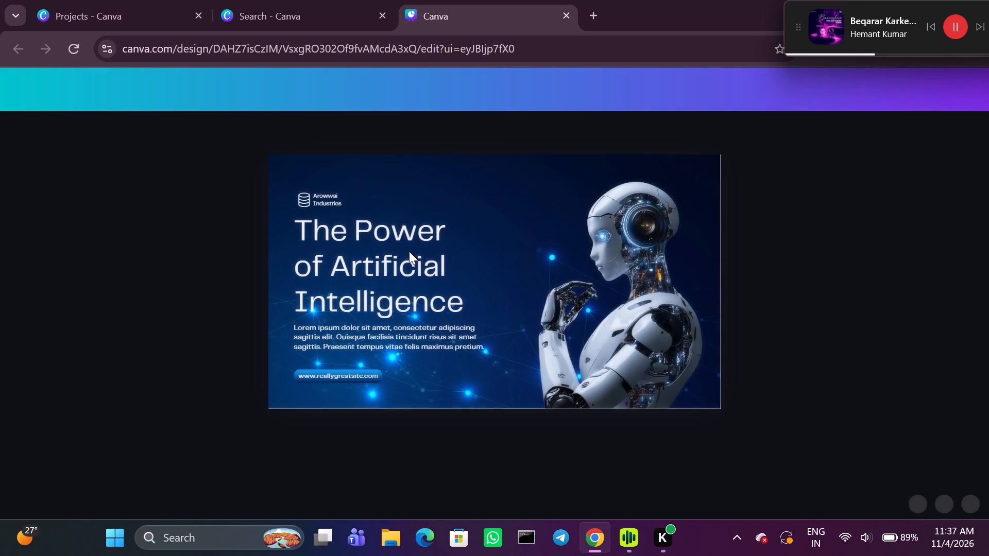
scroll(429, 256, down, 1)
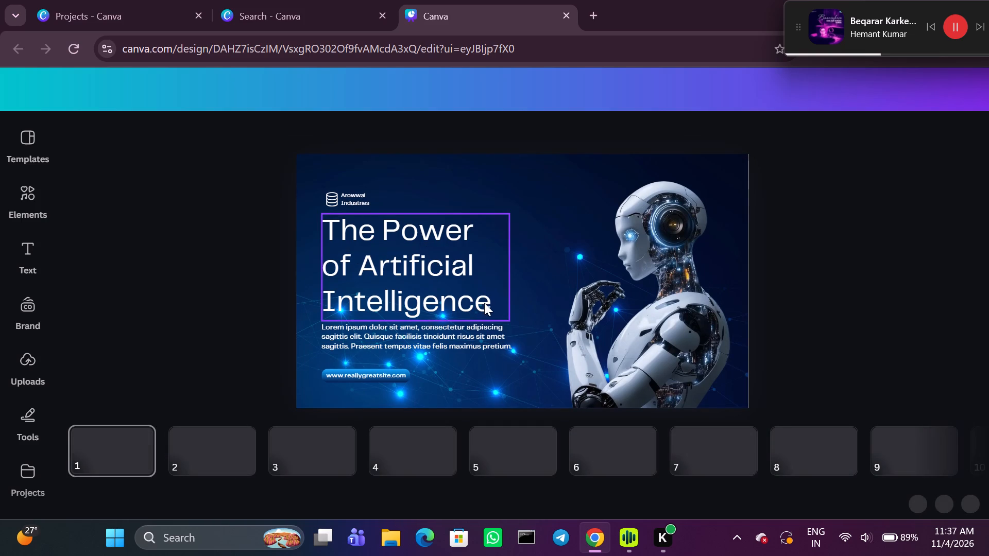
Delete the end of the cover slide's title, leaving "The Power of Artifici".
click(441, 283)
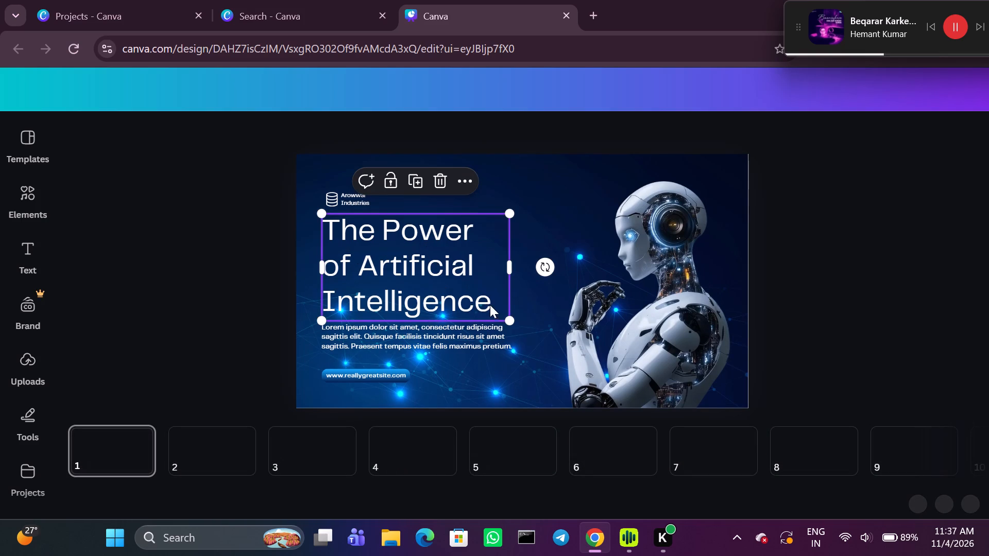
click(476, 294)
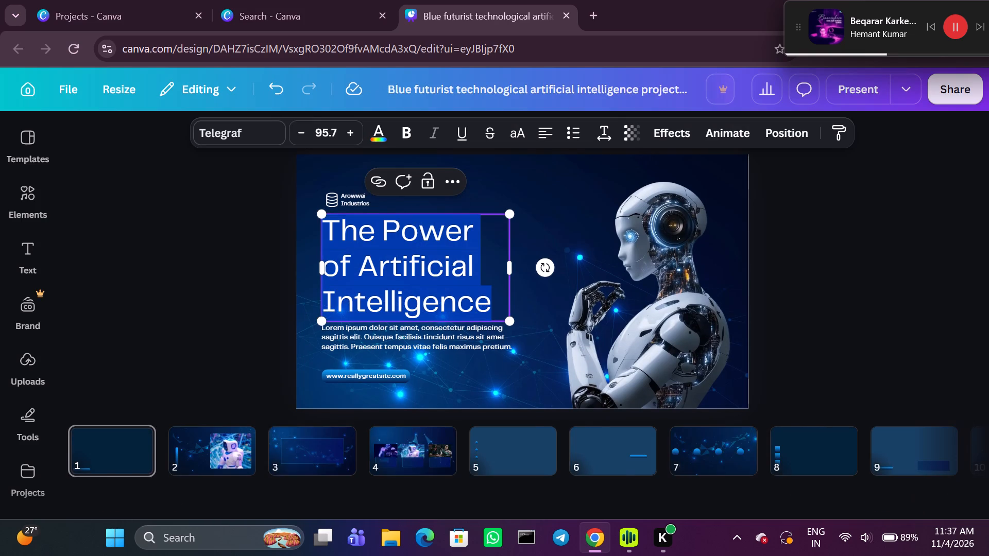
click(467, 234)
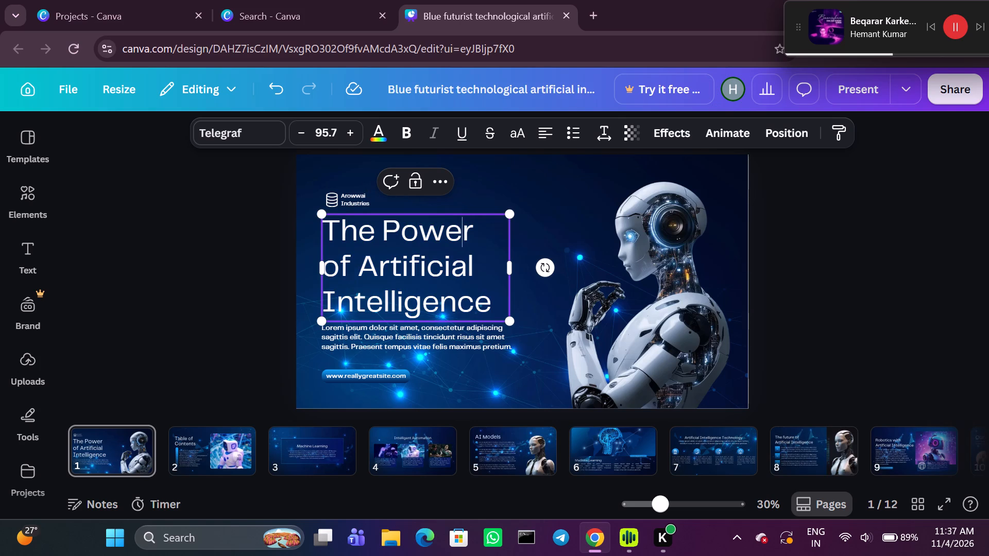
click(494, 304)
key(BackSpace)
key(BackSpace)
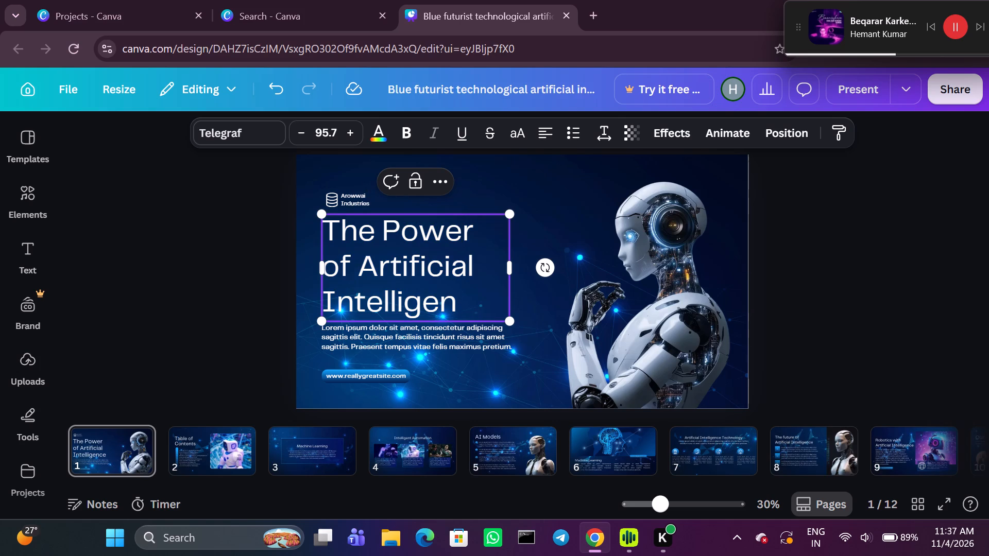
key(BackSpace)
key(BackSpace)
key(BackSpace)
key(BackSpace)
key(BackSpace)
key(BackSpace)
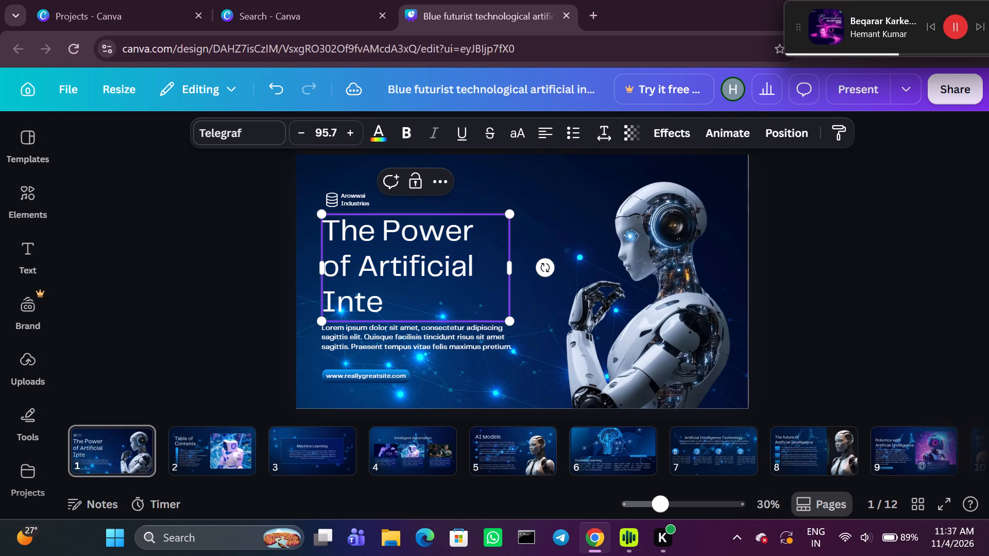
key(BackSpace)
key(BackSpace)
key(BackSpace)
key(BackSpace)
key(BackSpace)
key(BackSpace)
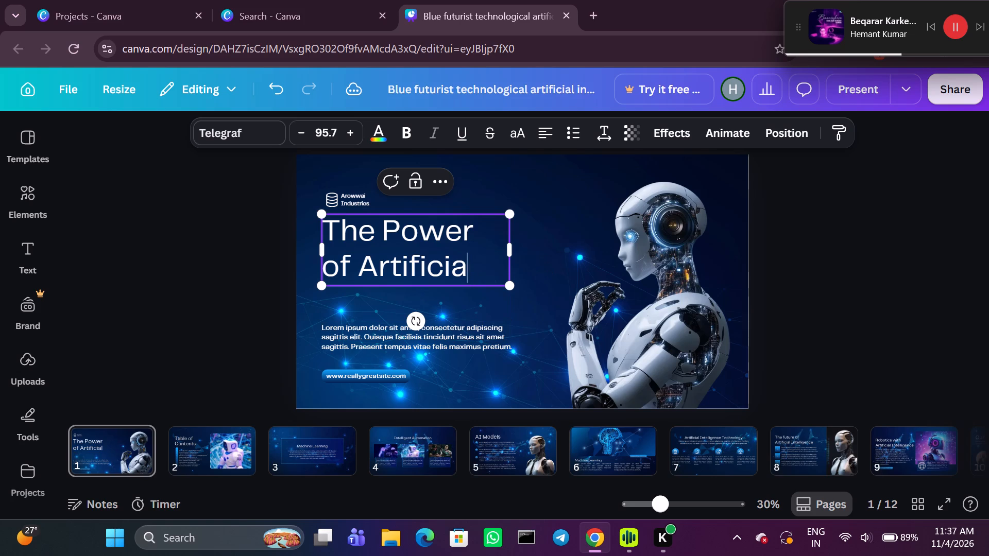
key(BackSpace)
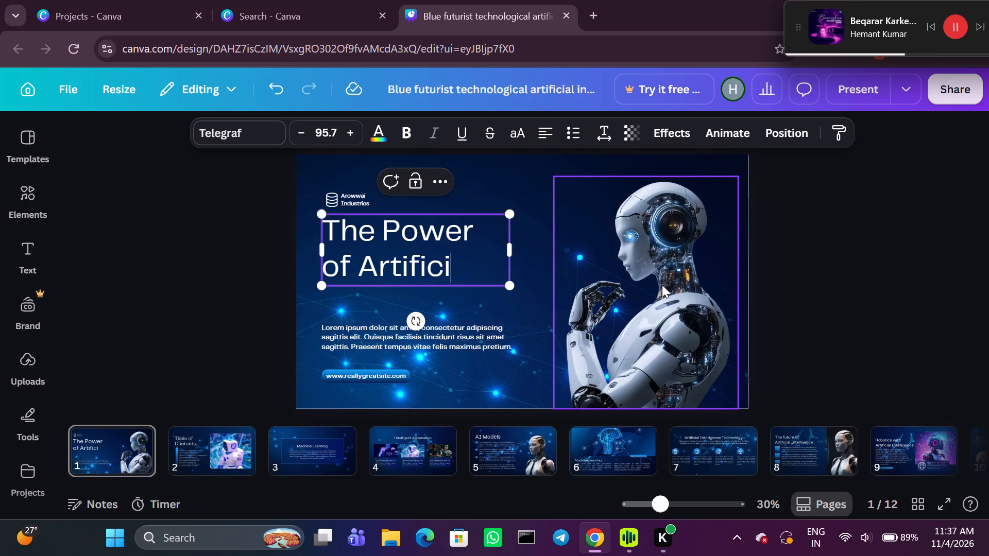
Move the robot image on the cover slide closer to the title and slightly up from the slide's bottom edge.
drag(663, 285, 621, 282)
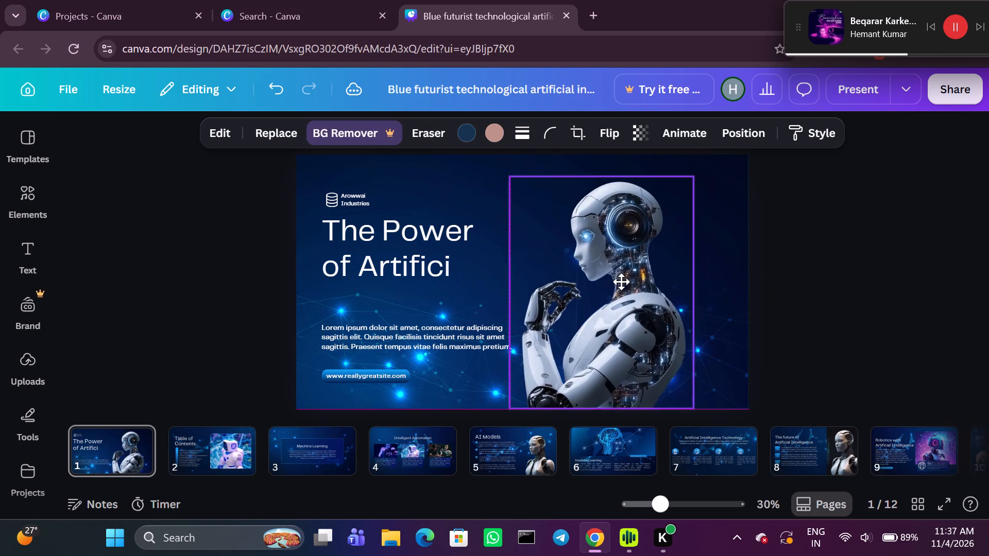
drag(621, 282, 624, 270)
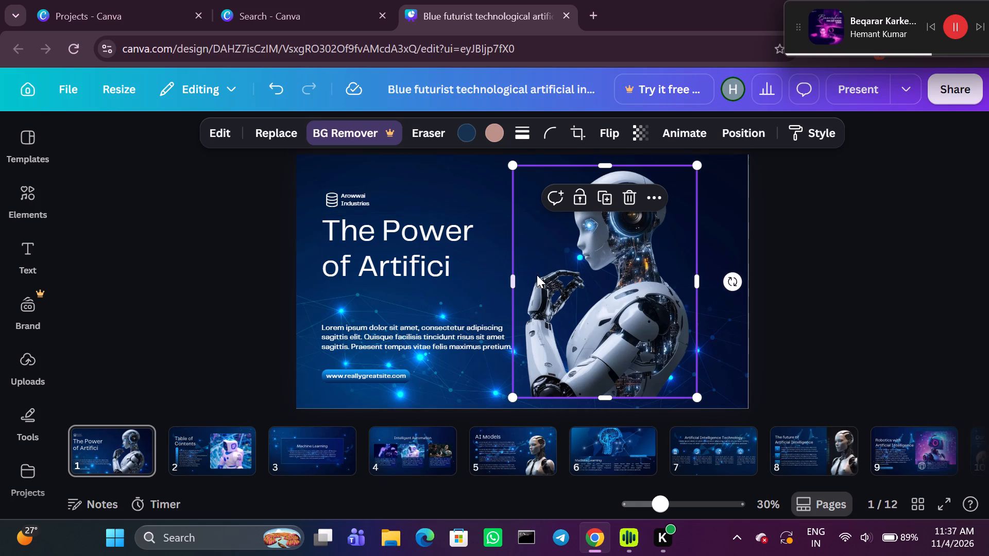
Complete the cover title to read "The Power of Artificial Intelligence", with "Intelligence" on its own third line.
click(418, 252)
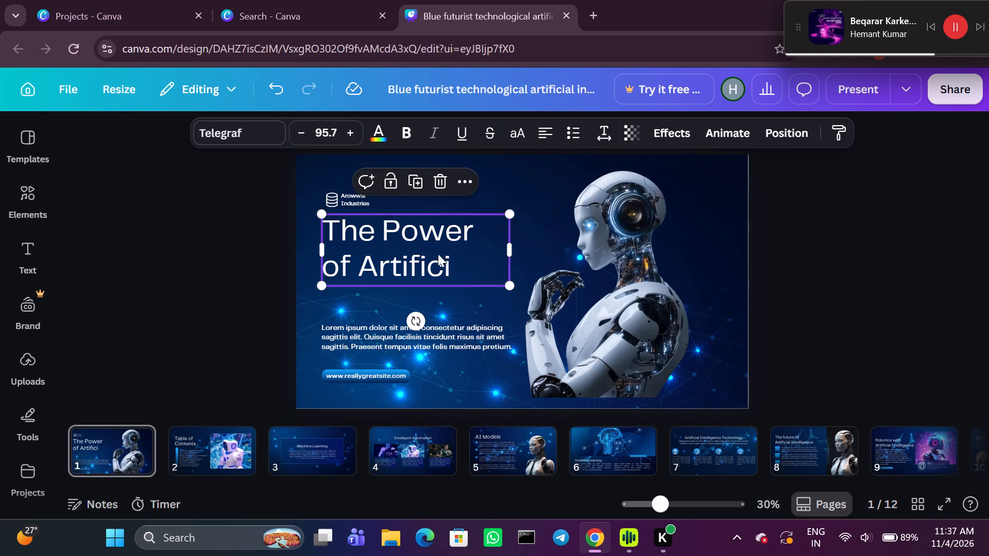
click(458, 287)
click(457, 259)
click(451, 252)
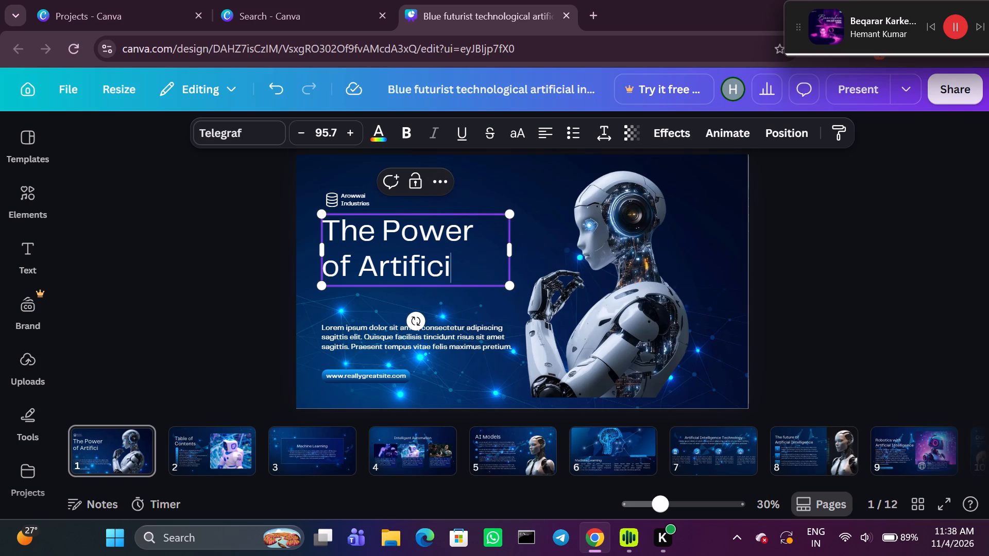
click(445, 254)
key(l)
key(BackSpace)
key(Right)
text(al)
key(space)
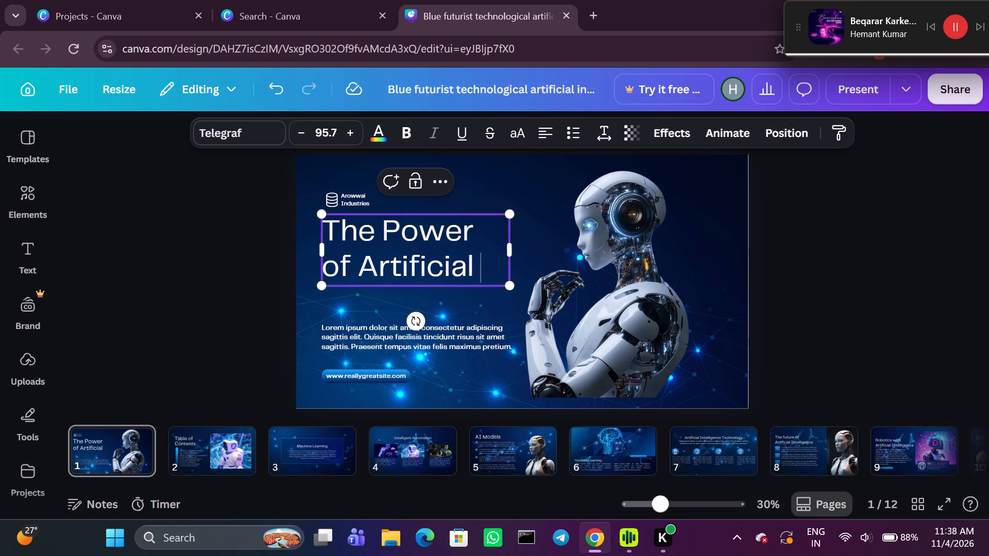
key(Return)
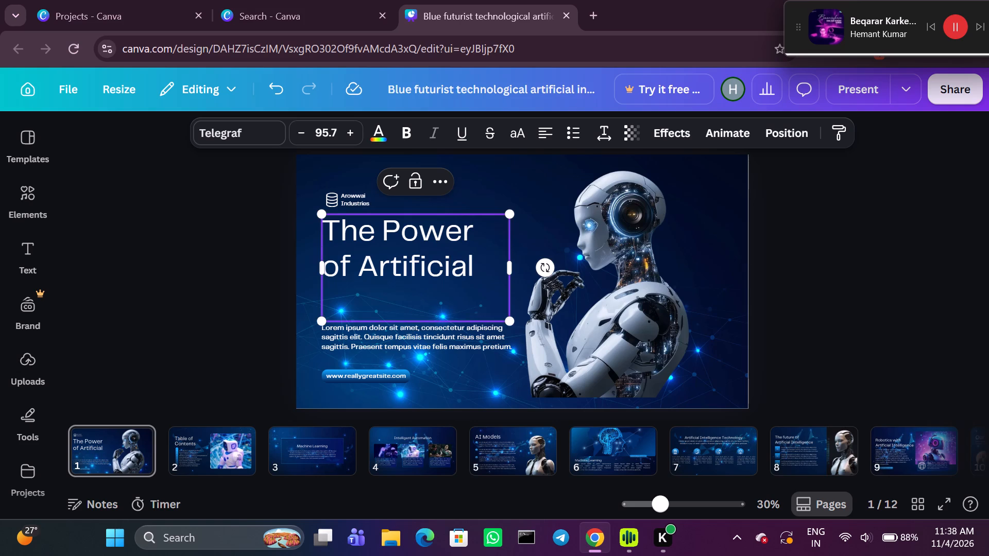
key(i)
key(BackSpace)
key(shift+i)
key(n)
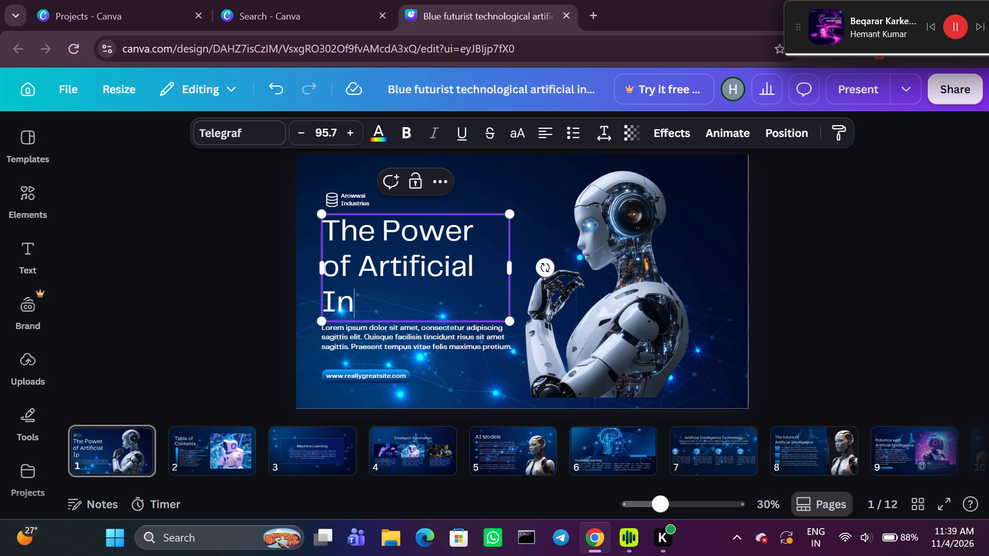
click(398, 307)
key(n)
key(BackSpace)
text(te)
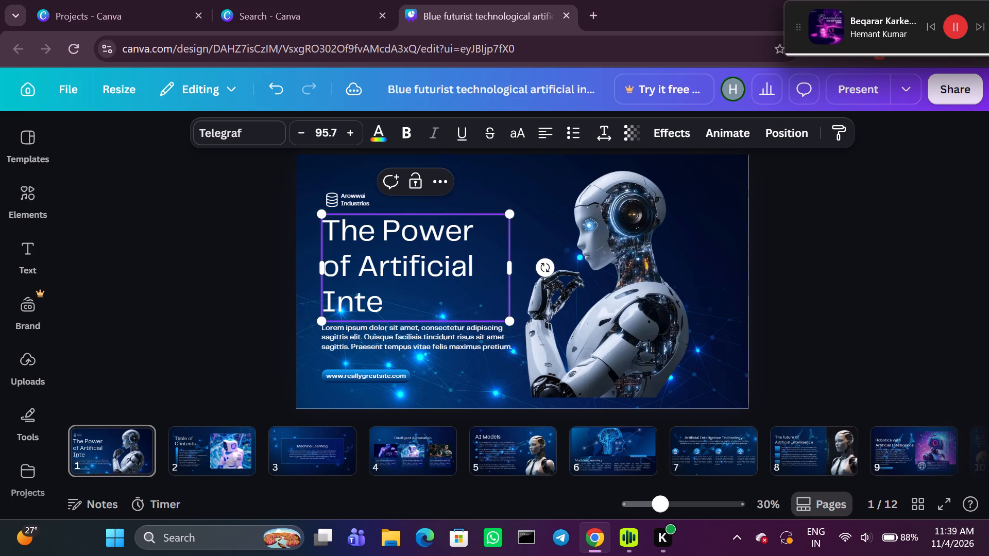
text(lli)
text(gen)
text(ce)
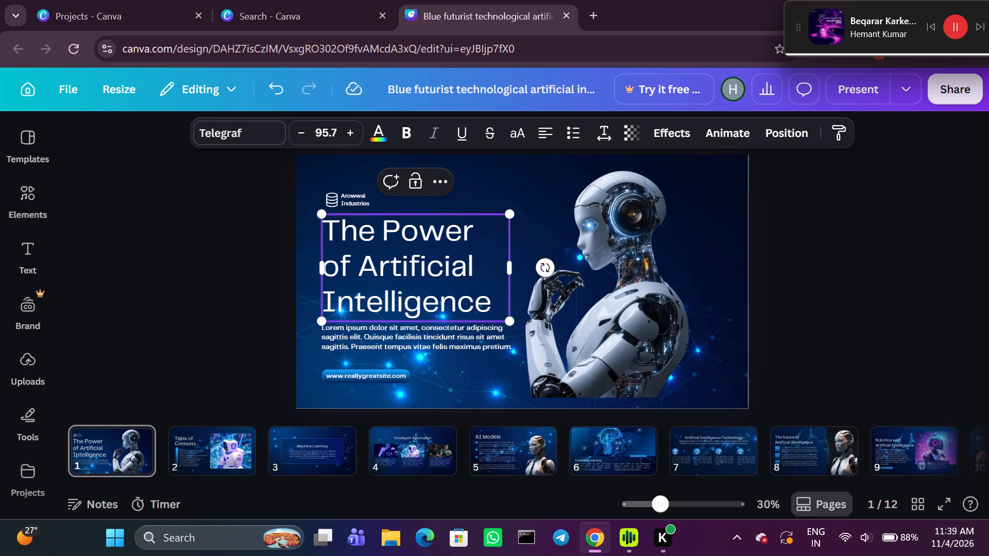
Append "(AI)" after "Intelligence" in the cover title.
key(space)
key(shift+parenleft)
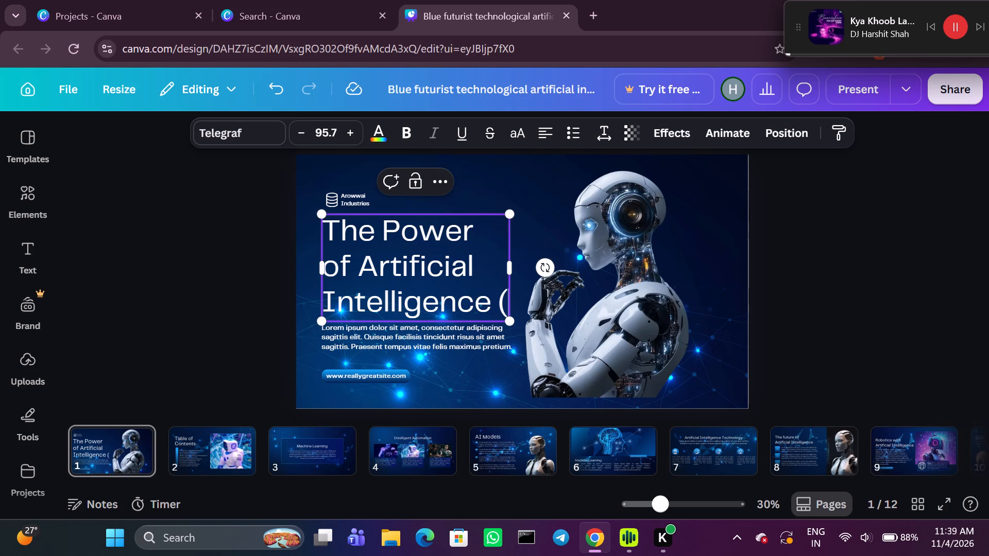
text(AI)
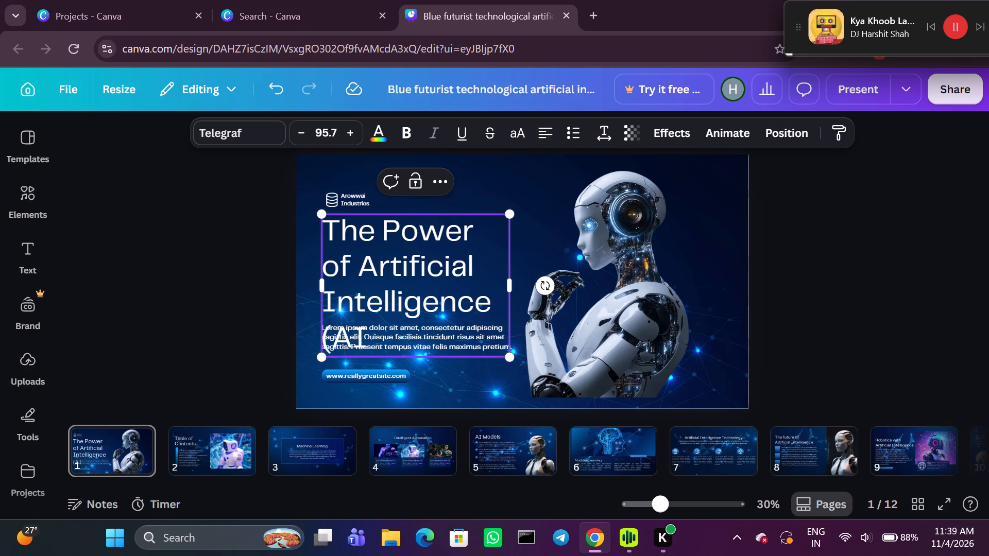
key(shift+parenright)
Scale the cover title's text box down to a font size of about 73.6 so it fits above the paragraph.
drag(514, 355, 480, 311)
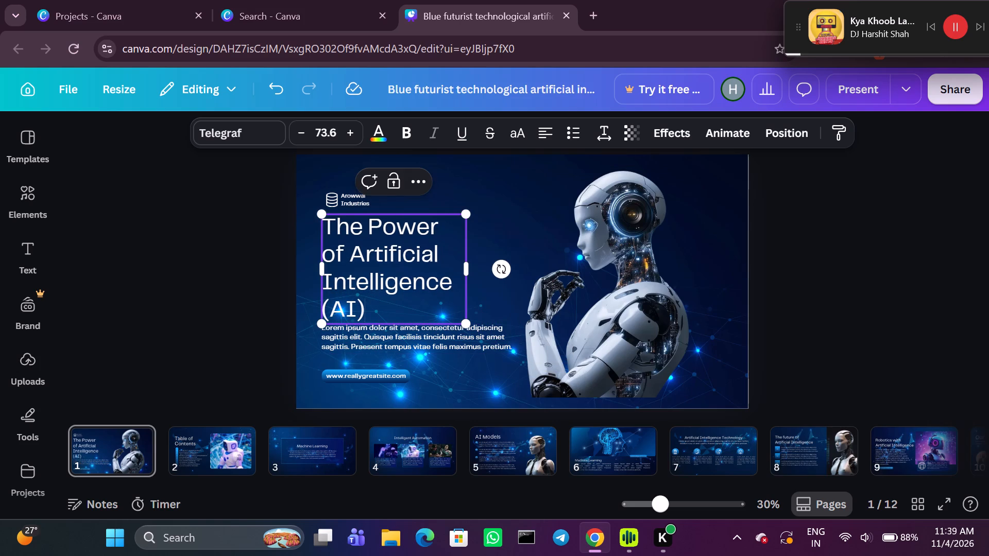
click(414, 272)
Widen the cover title's text box to fit three lines, scale it to font size 77, and move it slightly down.
drag(469, 267, 520, 267)
drag(524, 297, 526, 304)
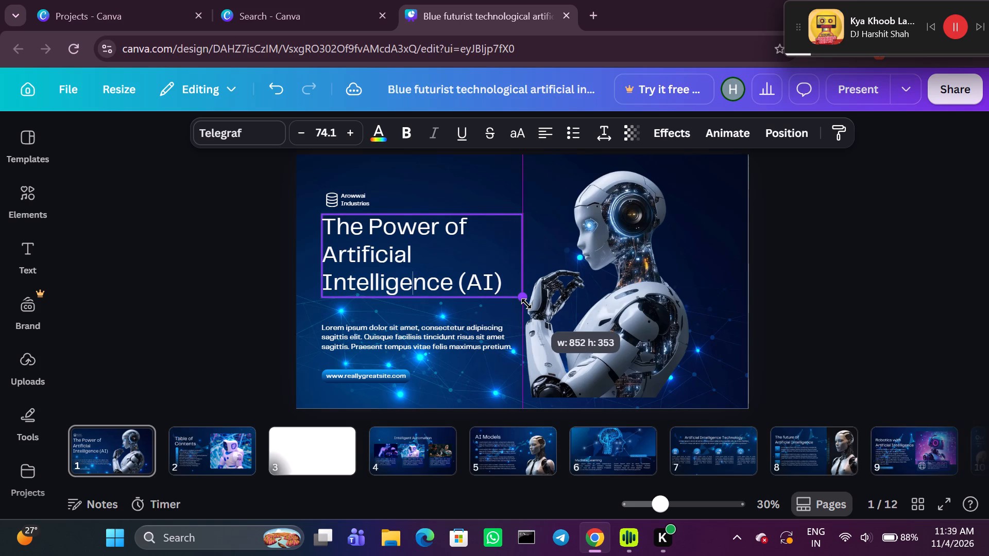
drag(526, 304, 531, 306)
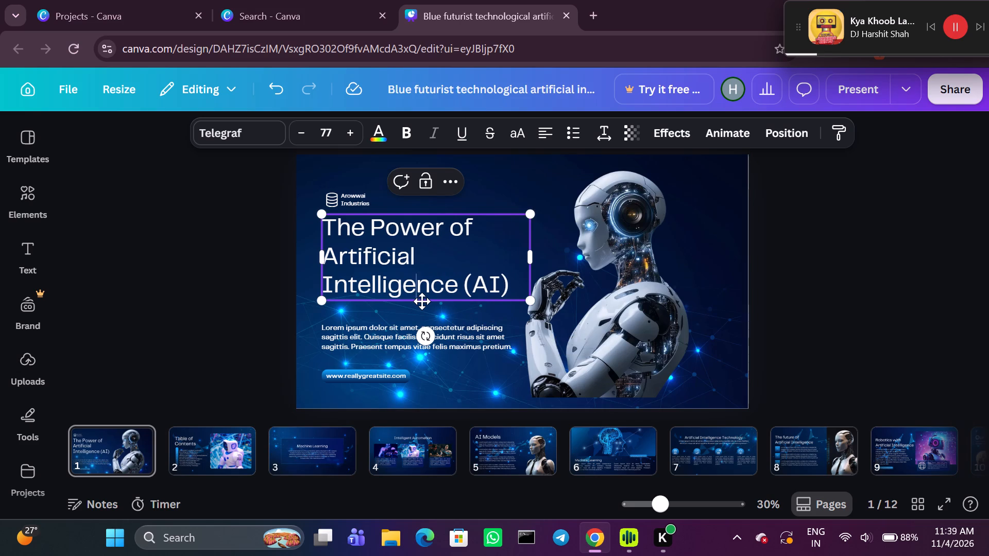
drag(424, 301, 422, 311)
Replace the company name above the cover title with "Google India", putting "India" on its own second line.
click(345, 204)
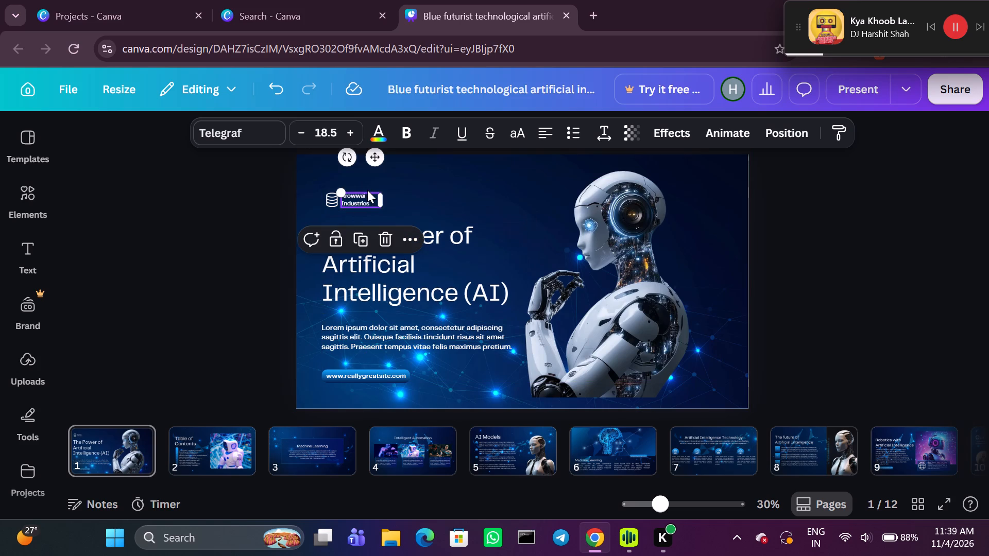
double_click(363, 198)
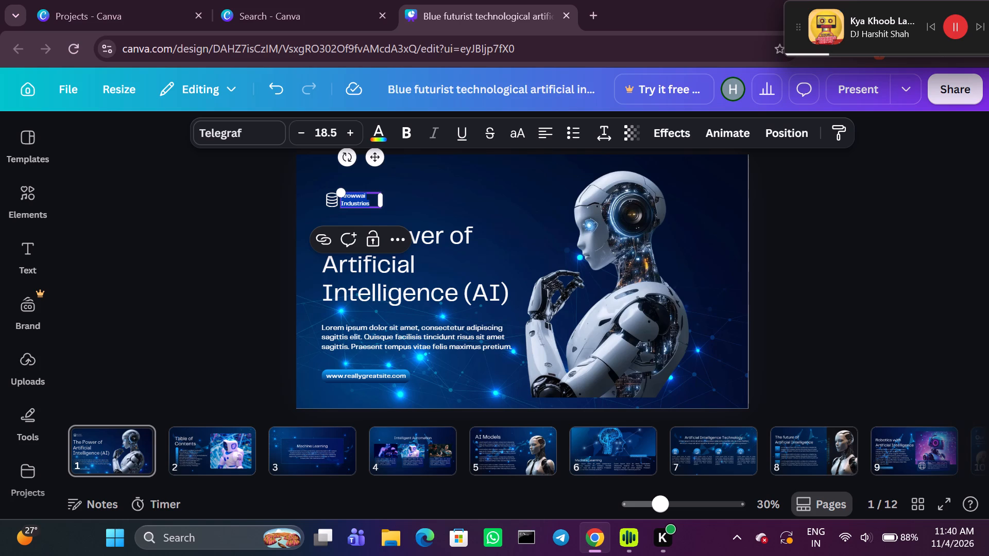
key(shift+g)
text(oo)
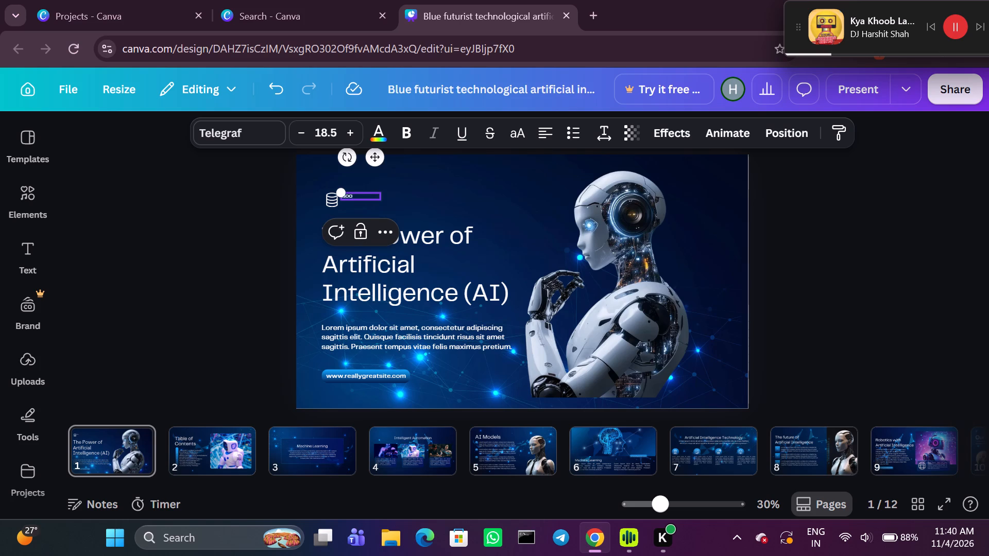
text(gle)
key(space)
key(Return)
key(shift+i)
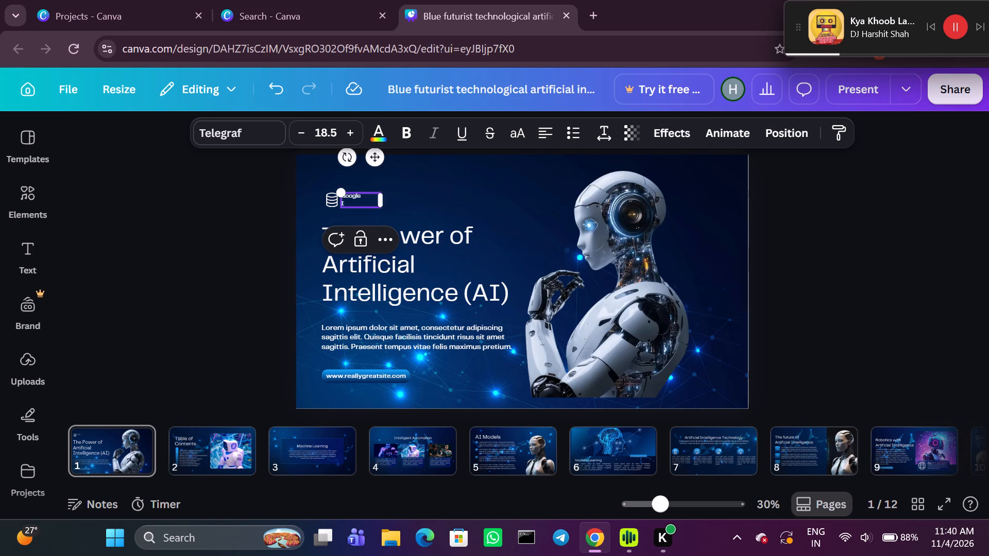
text(nc)
key(BackSpace)
text(dia)
click(379, 203)
click(417, 196)
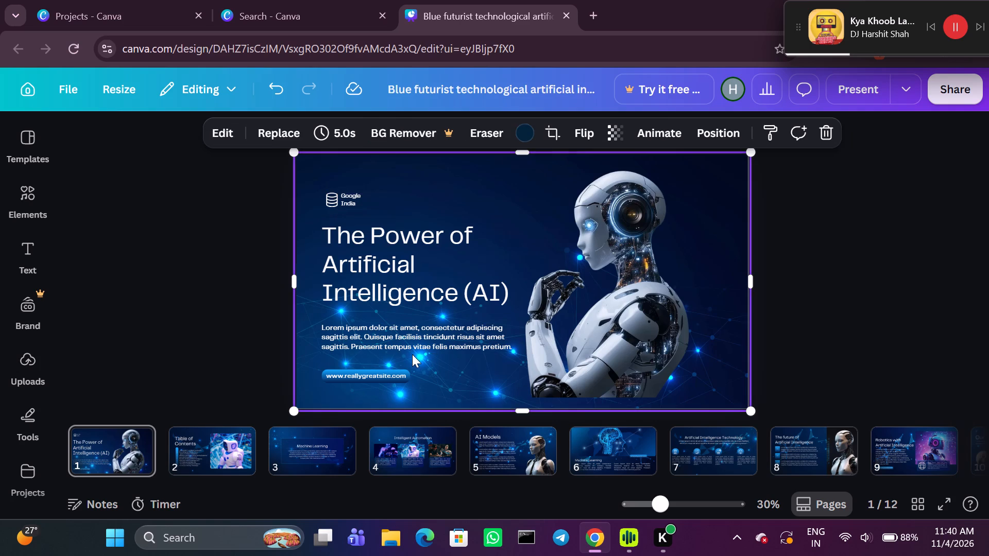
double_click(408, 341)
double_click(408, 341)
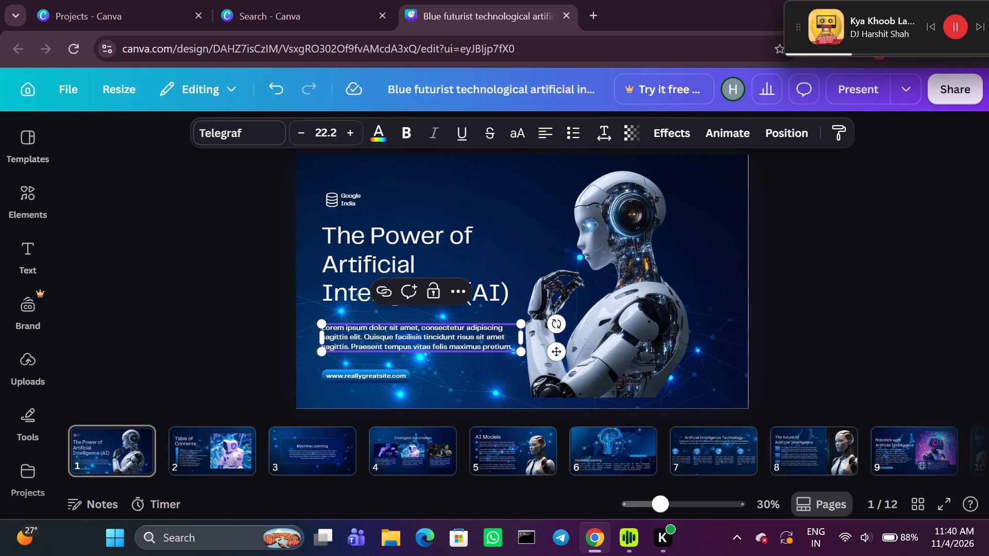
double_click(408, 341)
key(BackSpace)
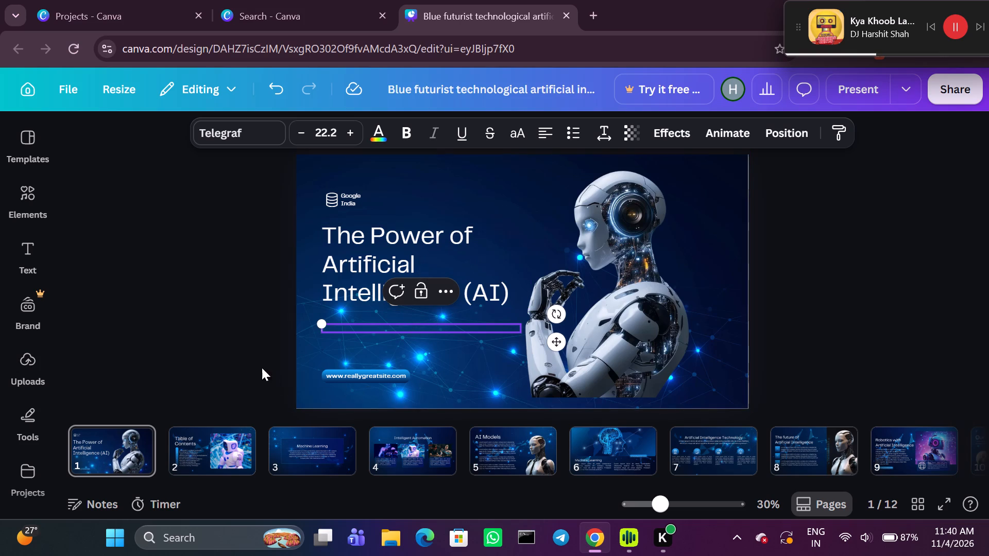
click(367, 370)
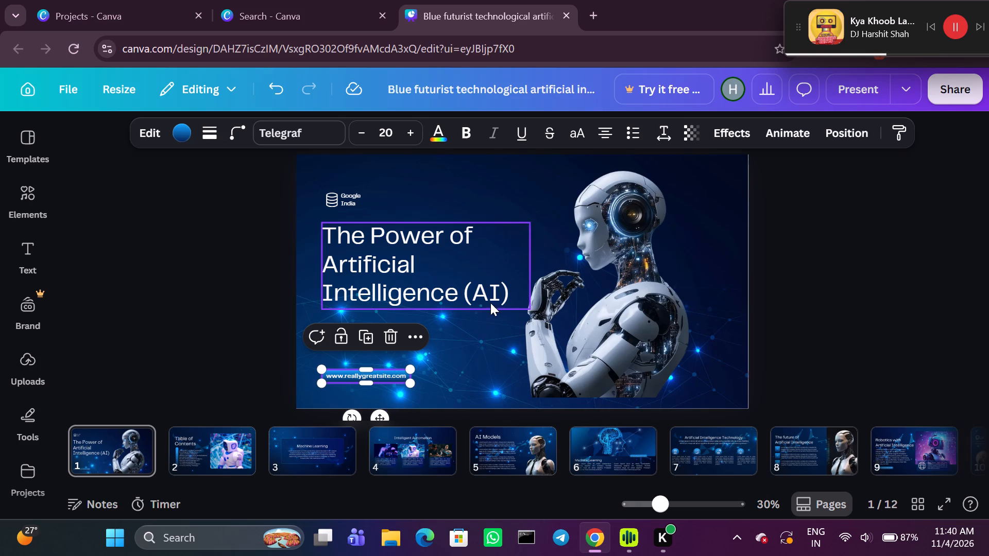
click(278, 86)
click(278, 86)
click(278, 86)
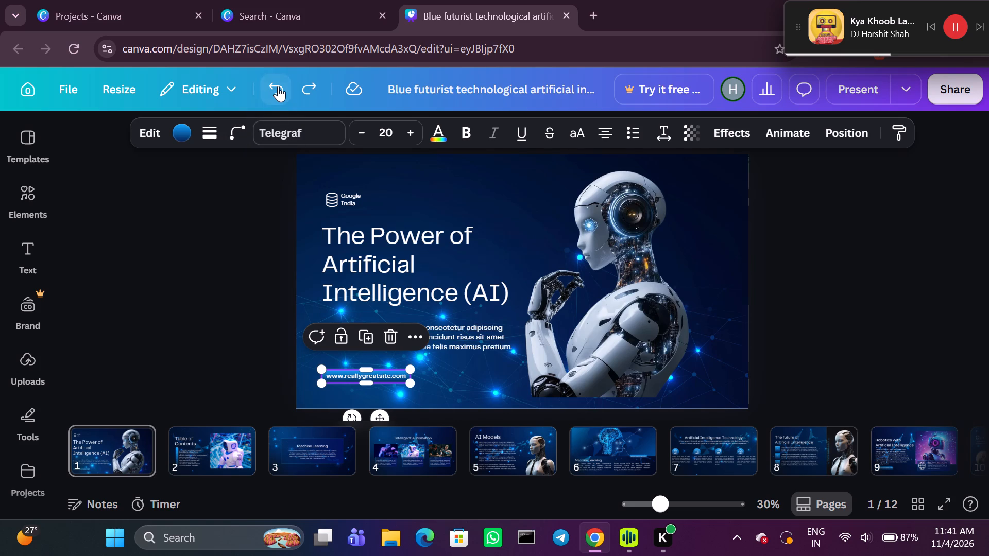
Replace the placeholder paragraph below the cover title with the opening words "India is positioning itself".
click(454, 327)
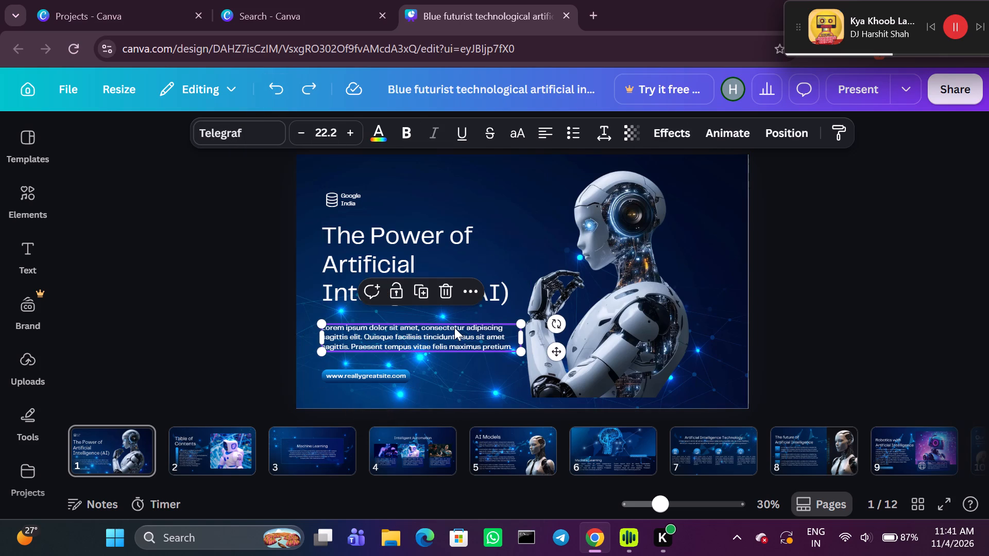
click(454, 327)
key(BackSpace)
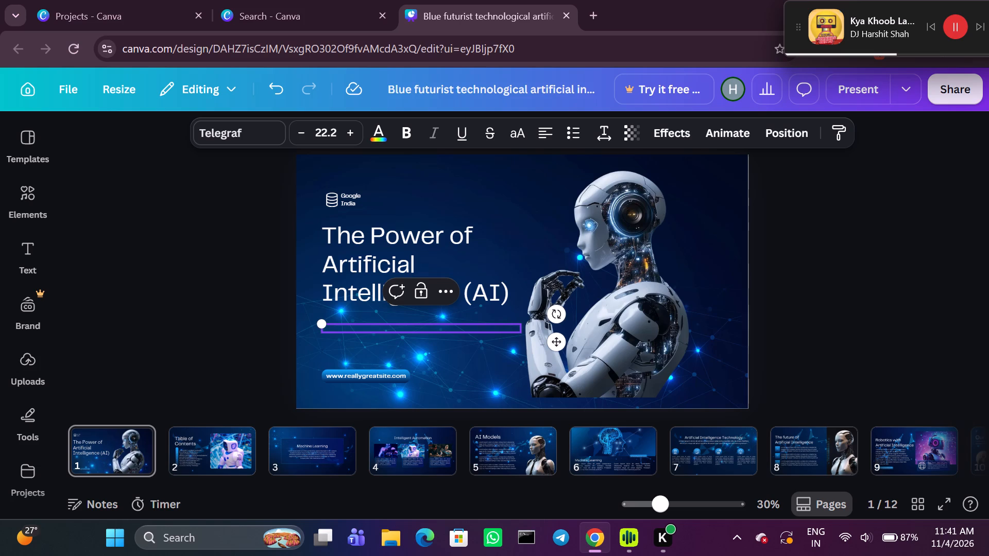
key(shift+i)
text(ndia)
key(space)
text(is pod)
key(BackSpace)
key(s)
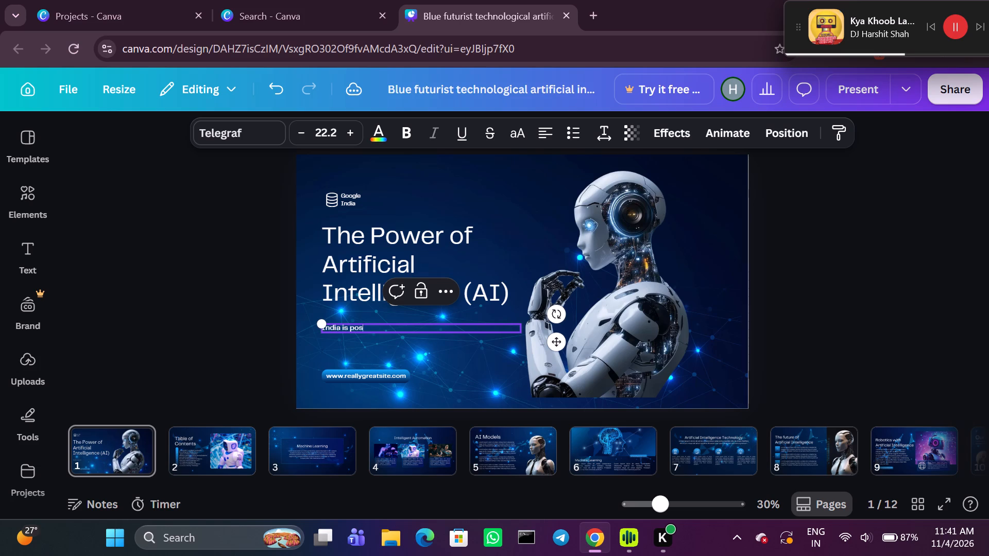
text(itioning)
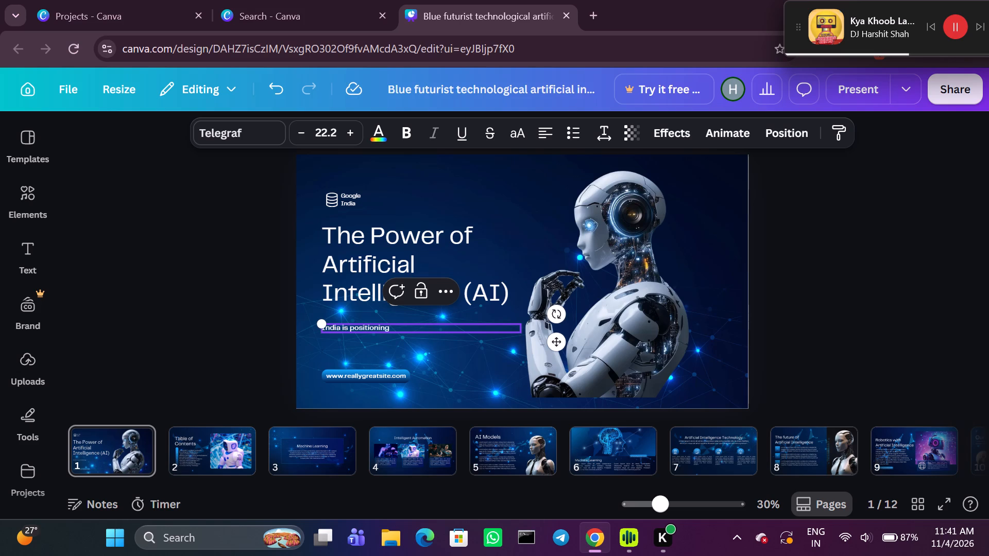
key(space)
text(itself)
Continue the cover paragraph with "as major global force in artificial intelligence".
key(space)
text(as a)
key(BackSpace)
text(majr)
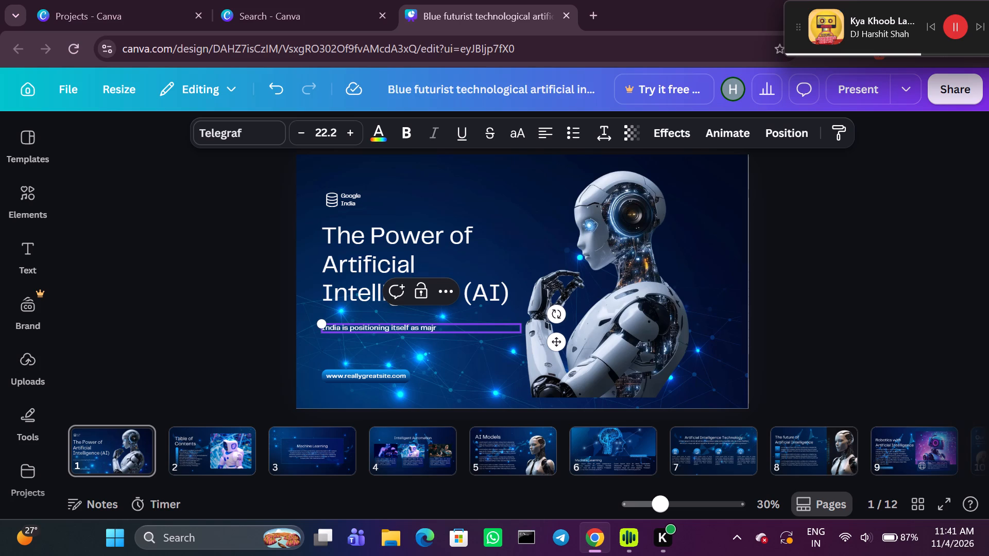
key(BackSpace)
key(o)
key(r)
key(space)
text(global)
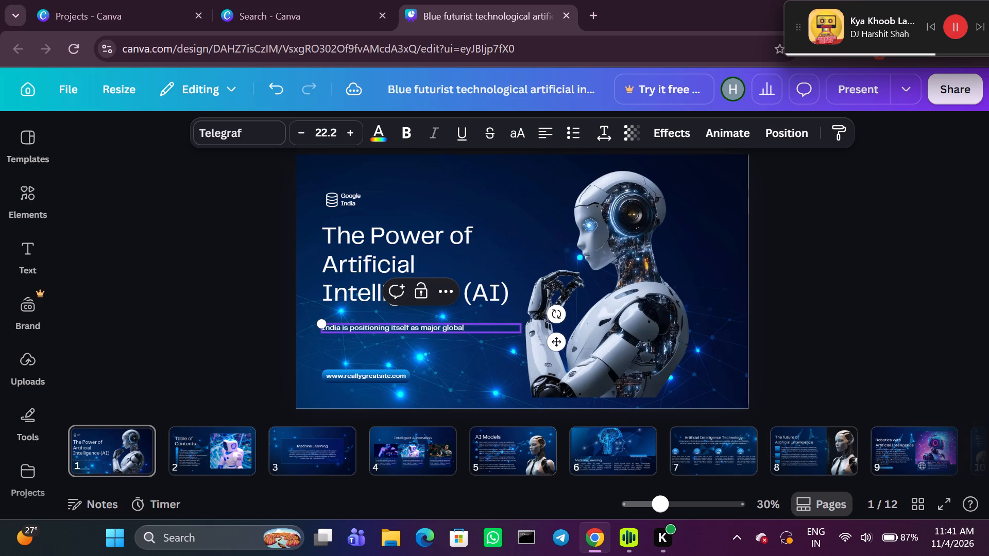
key(space)
text(for)
text(ce in)
key(space)
text(arti)
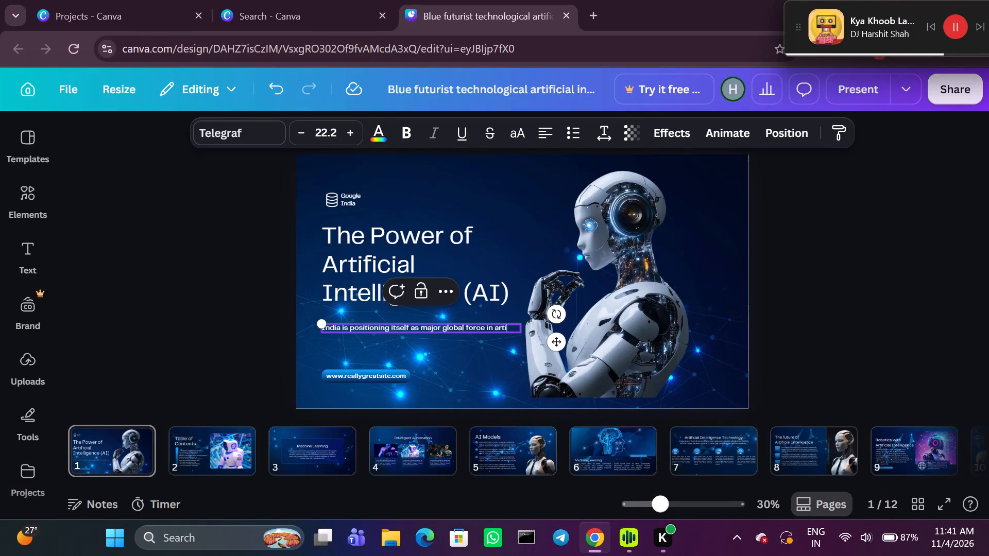
text(ficial)
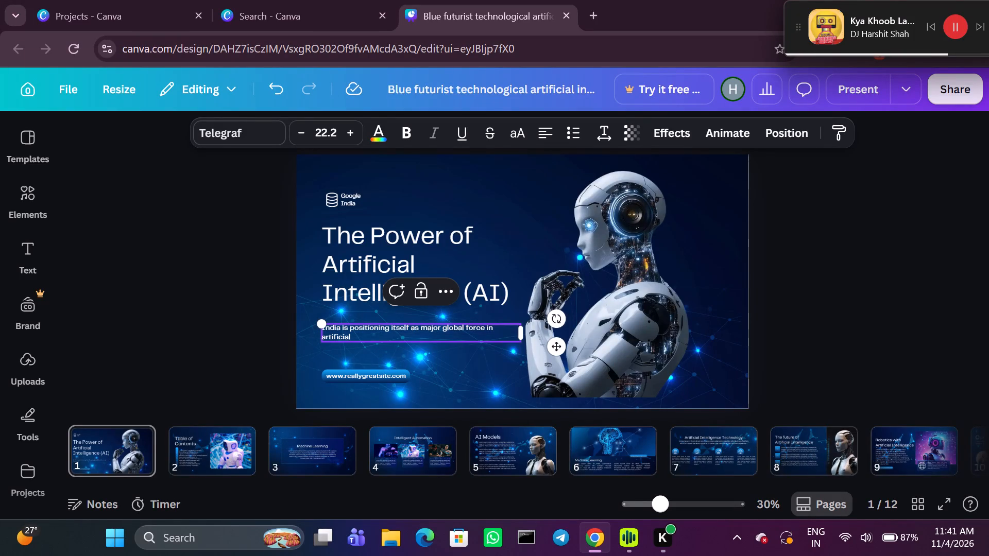
key(space)
text(intelli)
text(gence)
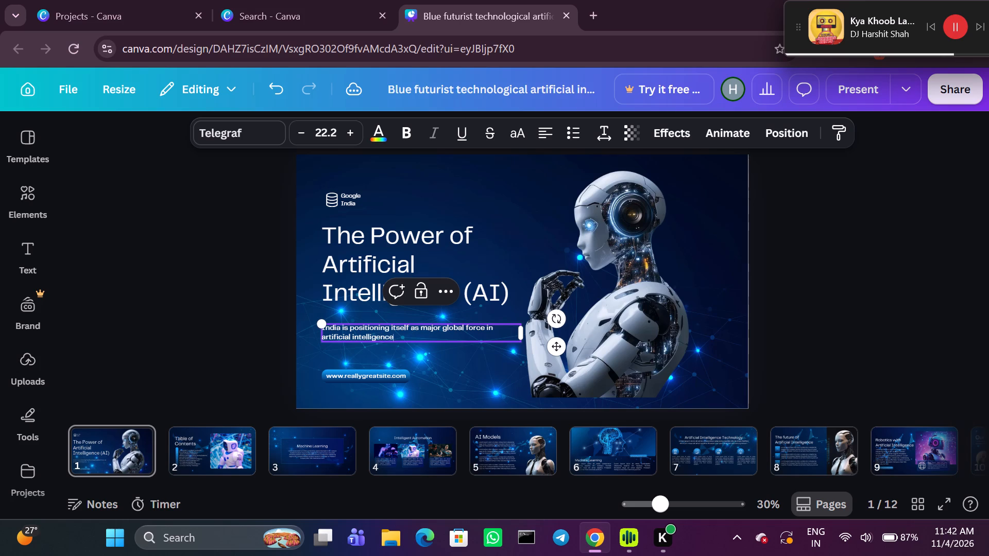
Continue the cover paragraph after "artificial intelligence" with "by combining large-scale".
key(space)
text(by)
key(space)
text(com)
text(bini)
text(ng)
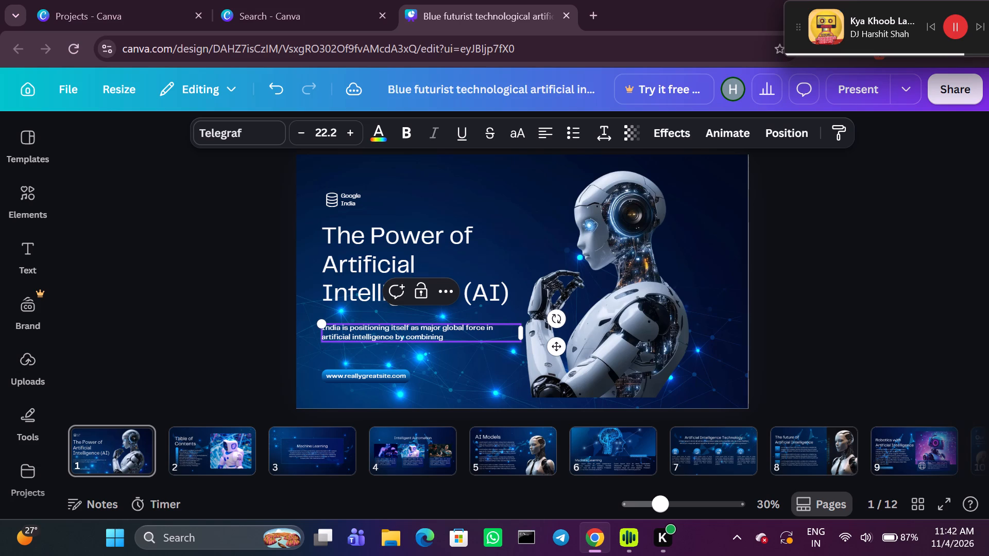
key(space)
text(la)
text(rge)
key(space)
key(BackSpace)
key(minus)
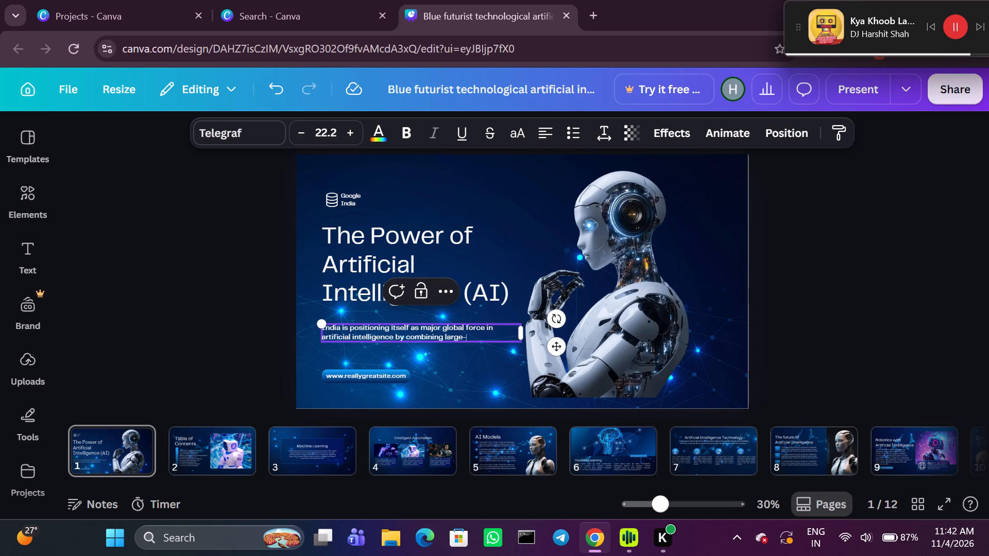
text(scale)
Continue the cover paragraph with "public incitiative," after "large-scale".
key(space)
text(p)
text(ubli)
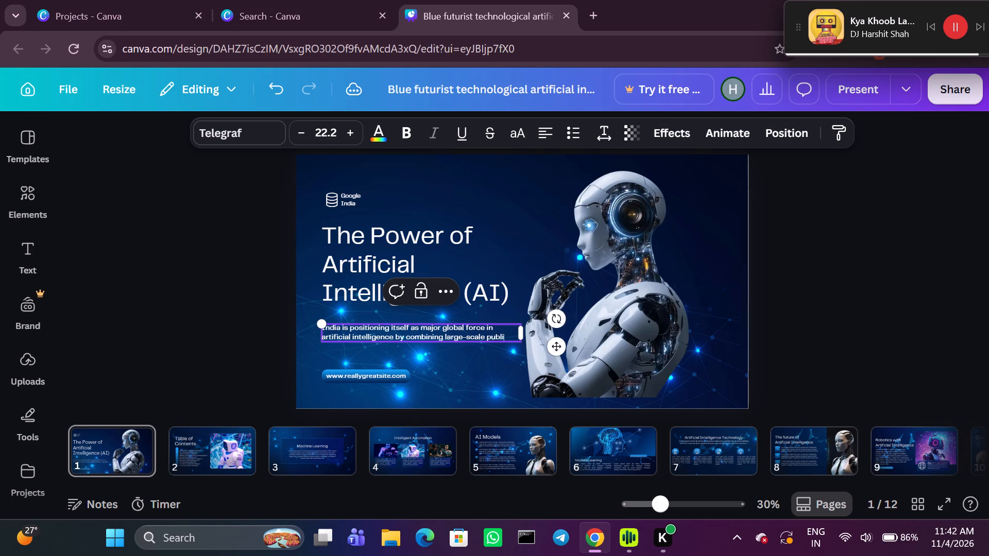
key(c)
key(space)
text(in)
key(space)
key(BackSpace)
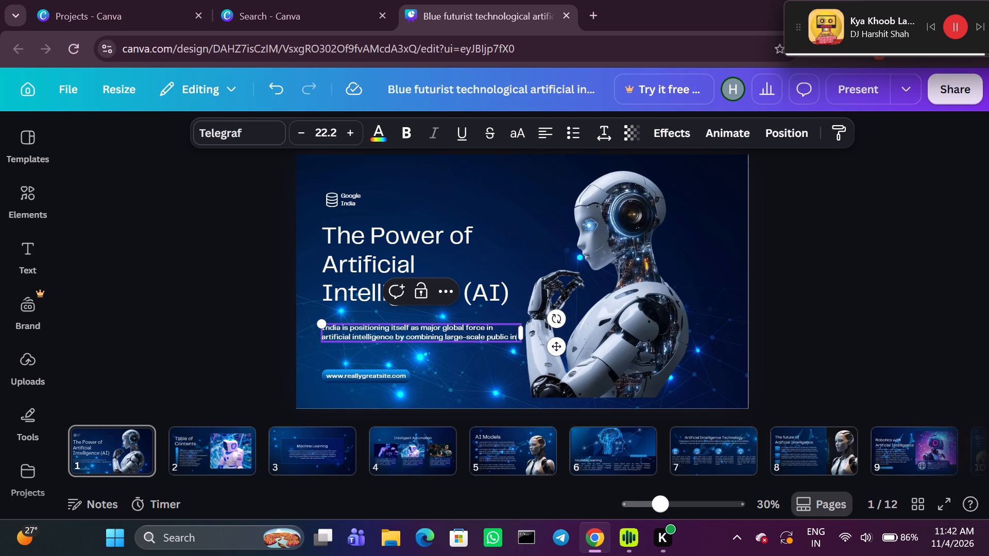
text(ci)
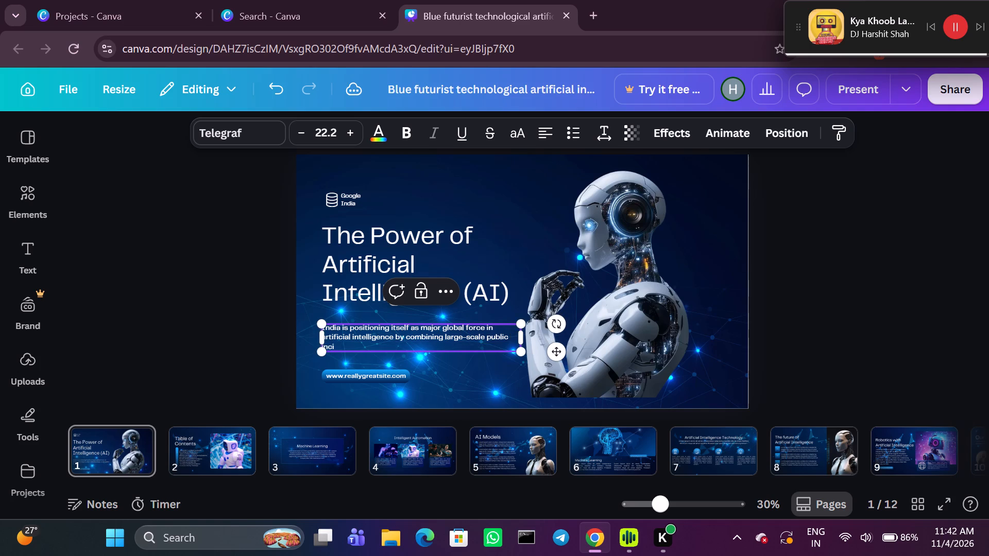
text(ti)
key(a)
text(ti)
text(ve)
key(comma)
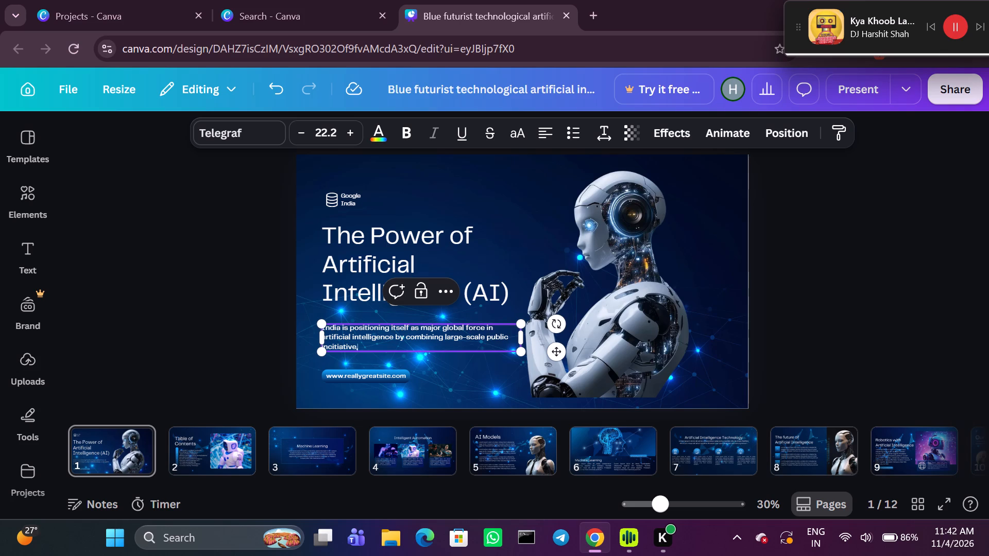
Add "a massive tech-savvy workforce, and" to the cover paragraph, directly after the comma.
text(am)
key(BackSpace)
key(space)
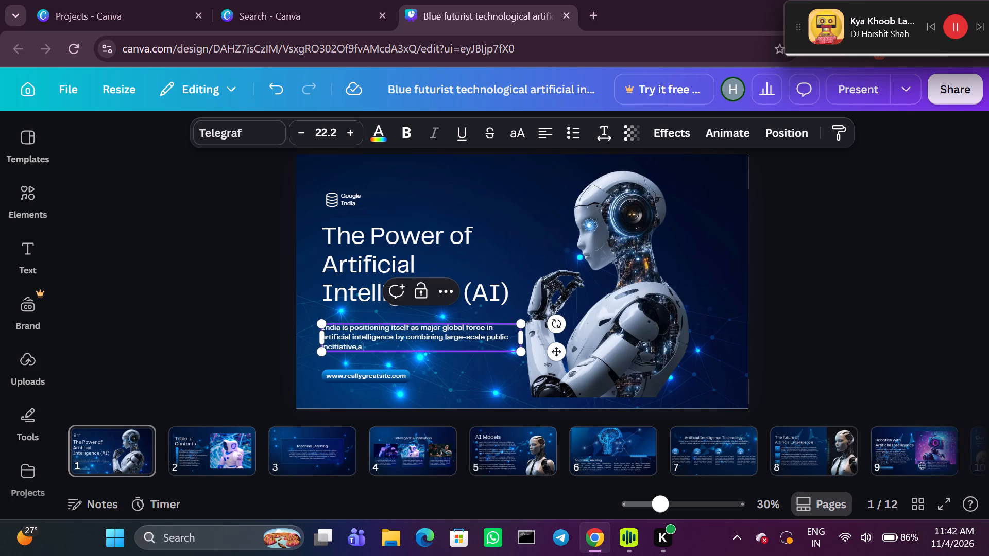
text(massive)
key(space)
text(tech)
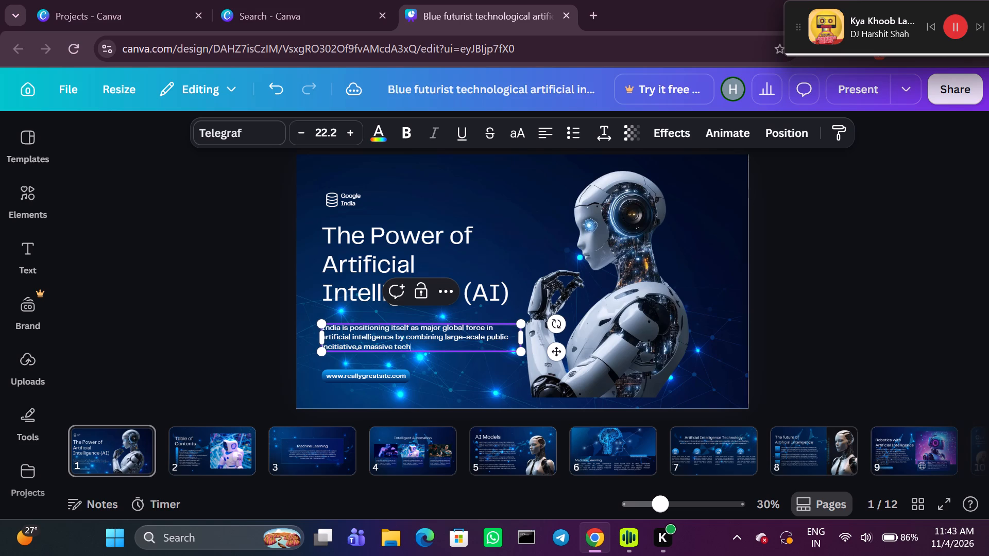
key(minus)
text(sa)
text(vvy)
key(space)
text(workforce)
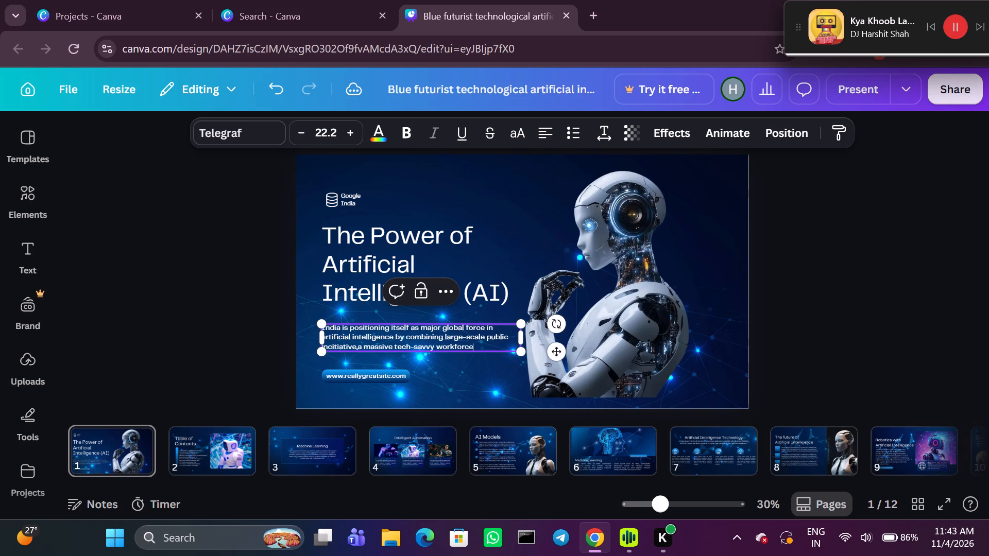
text(, and)
key(space)
Continue the cover paragraph with "sovereign infrastructure" after "workforce, and".
text(sover)
key(e)
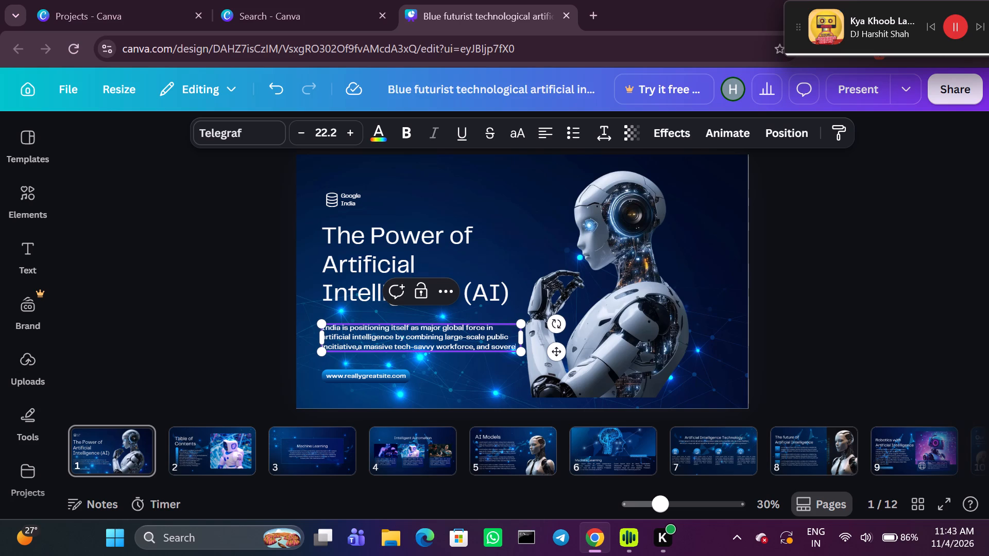
text(ign)
key(space)
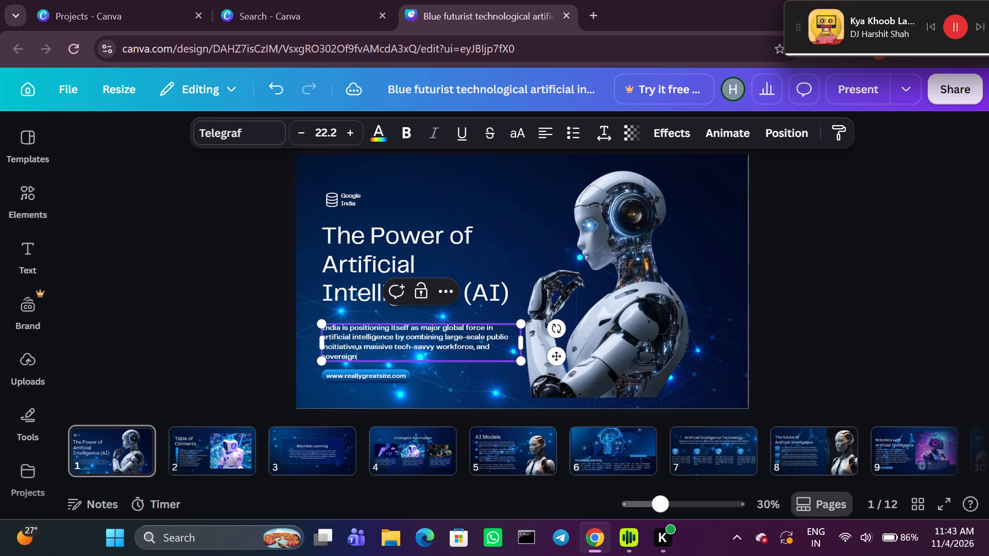
text(infrac)
key(BackSpace)
text(srt)
key(BackSpace)
key(BackSpace)
text(rt)
key(BackSpace)
key(BackSpace)
text(tr)
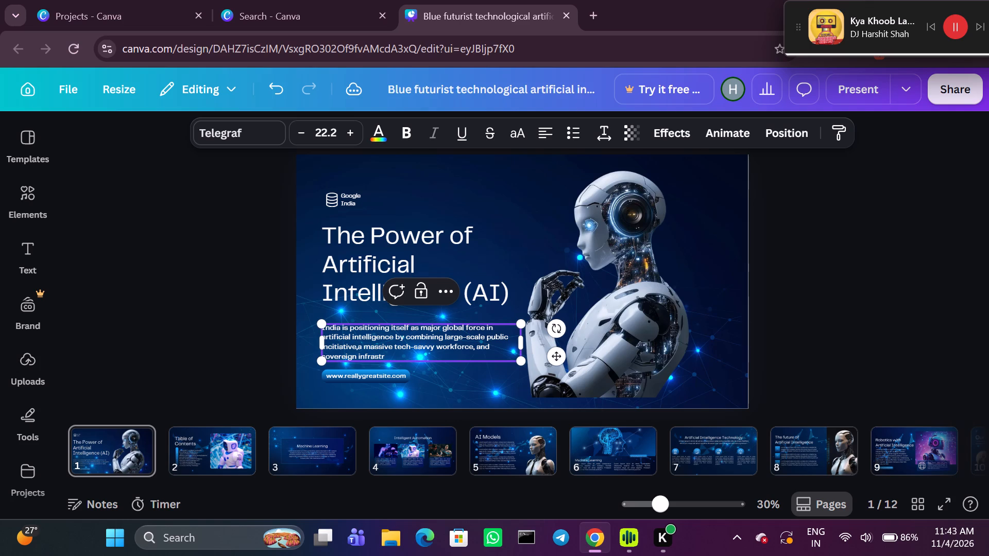
text(uct)
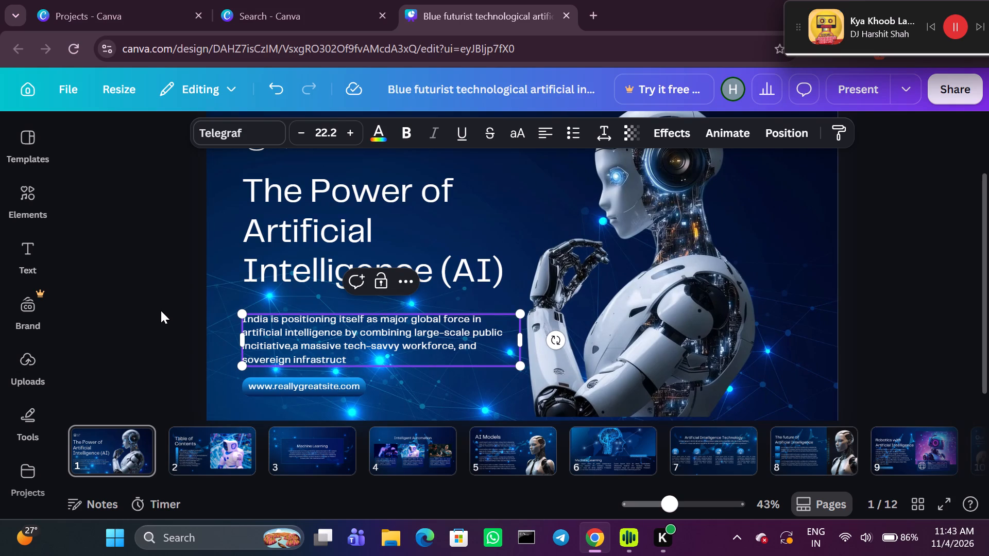
text(ure)
Finish the cover paragraph's sentence with "projects." after "sovereign infrastructure".
key(space)
text(proo)
key(BackSpace)
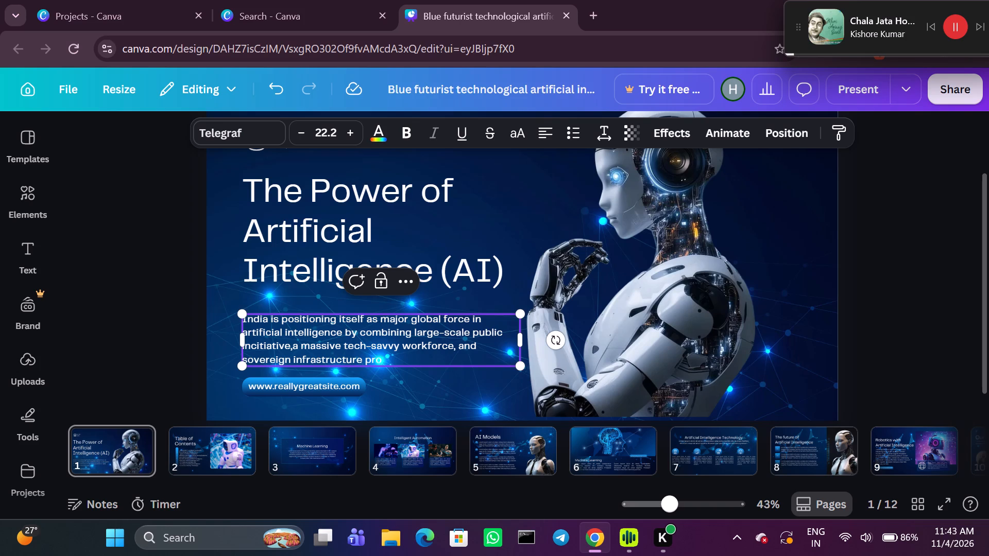
text(jr)
key(BackSpace)
text(ect)
text(s,)
key(BackSpace)
key(period)
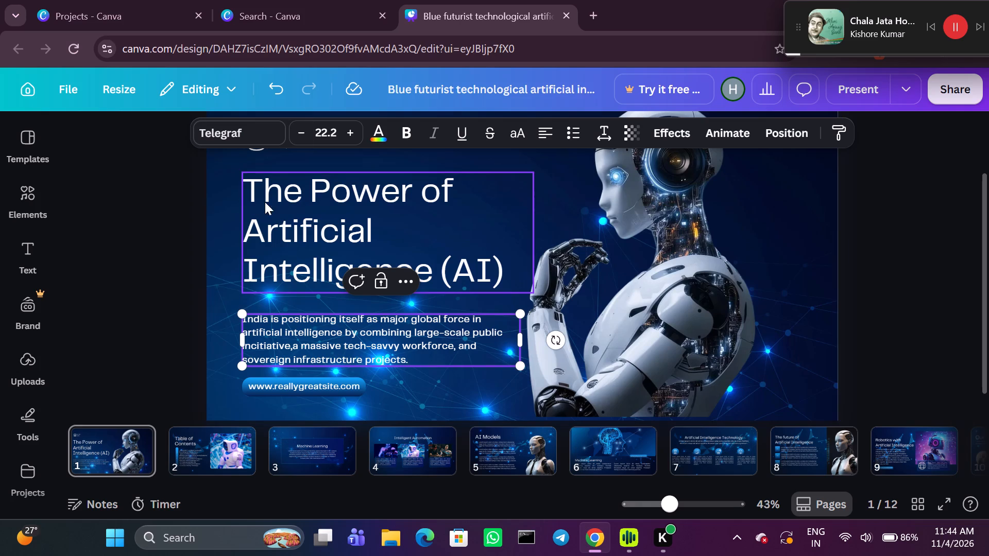
Add "In India" as a new line at the end of the cover title, after "Intelligence (AI)".
click(507, 275)
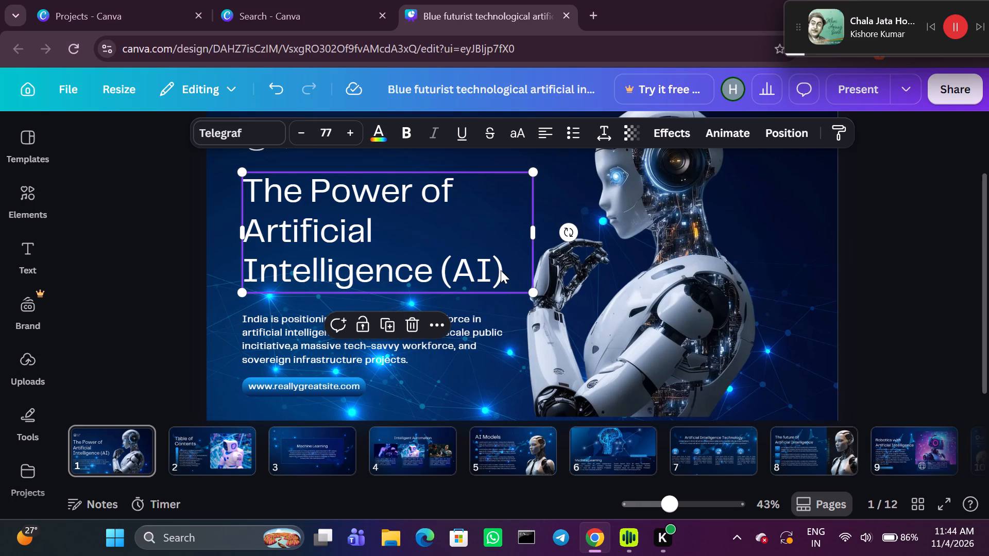
click(501, 270)
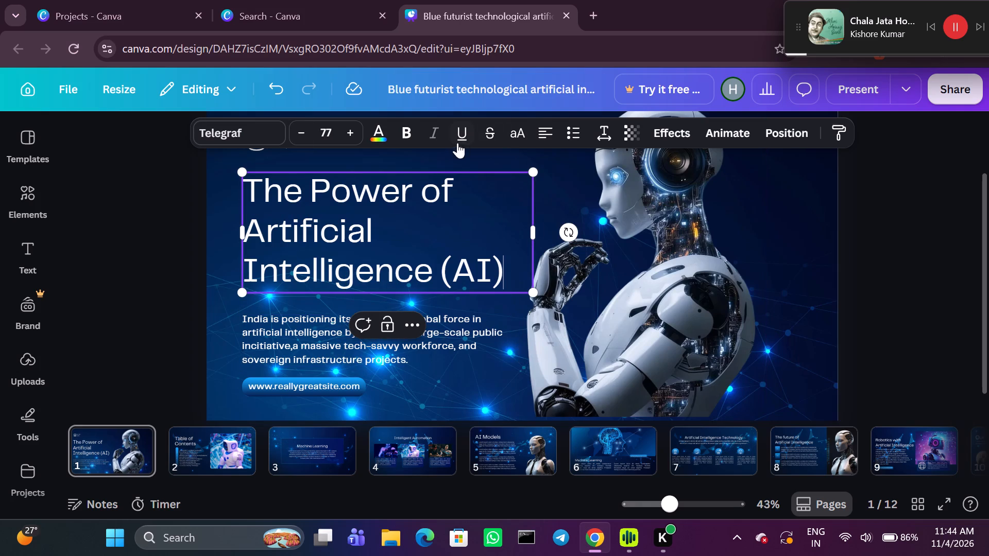
key(Return)
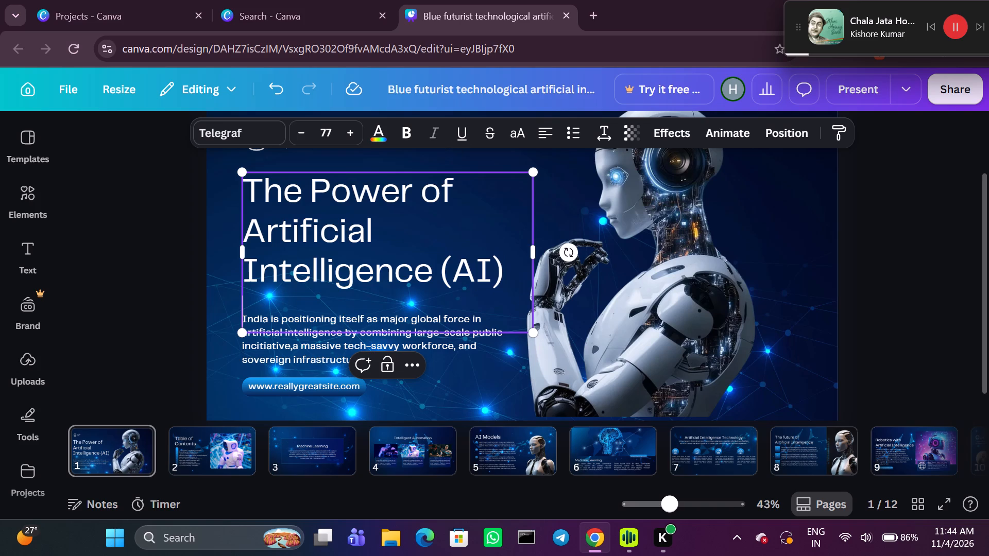
key(shift+i)
text(n)
key(space)
text(In)
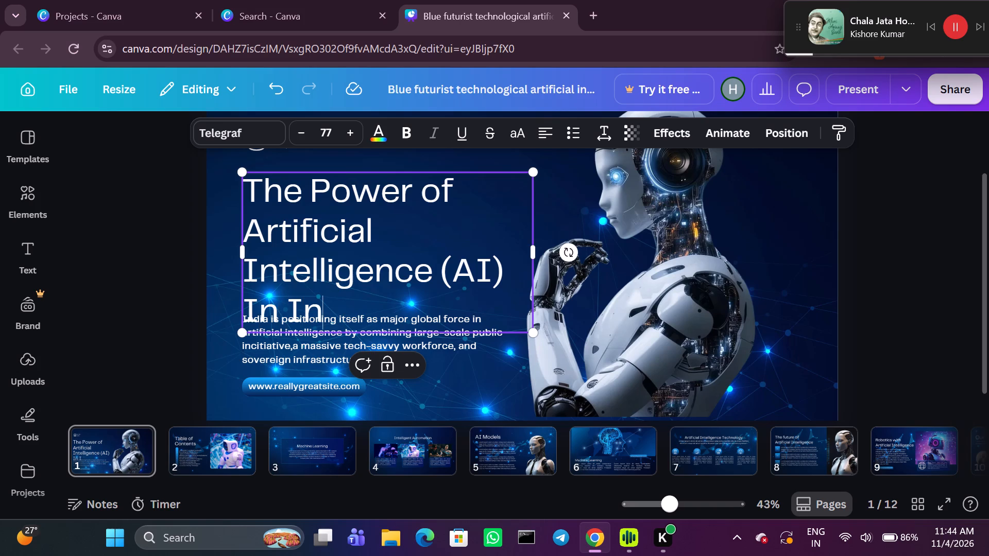
text(dia)
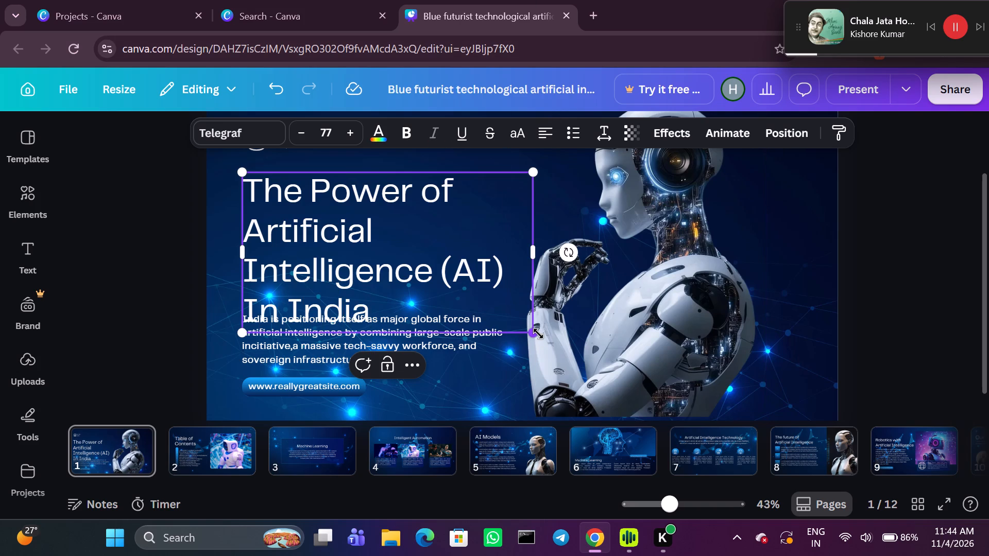
Scale the cover title's text box down to a font size of about 66.3, clear of the paragraph below.
drag(537, 334, 495, 316)
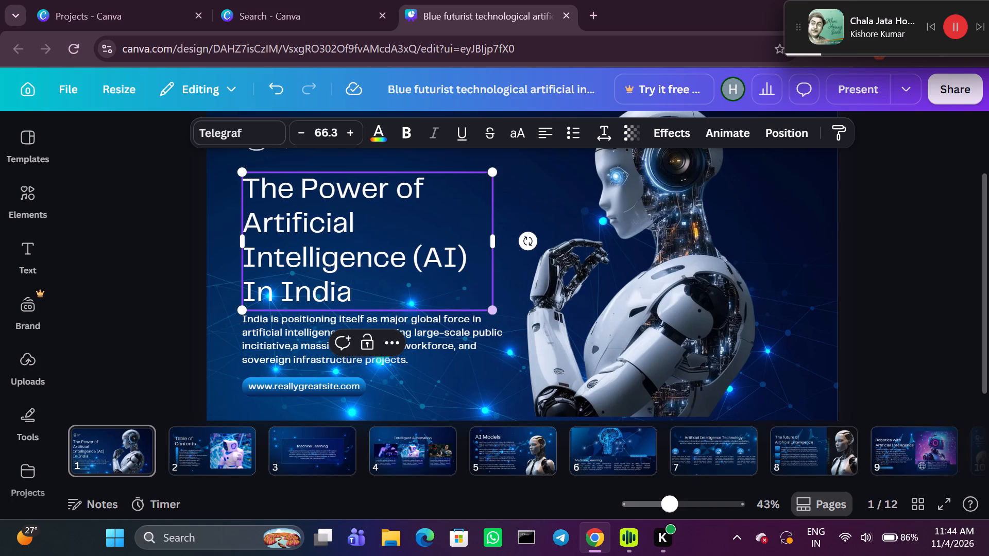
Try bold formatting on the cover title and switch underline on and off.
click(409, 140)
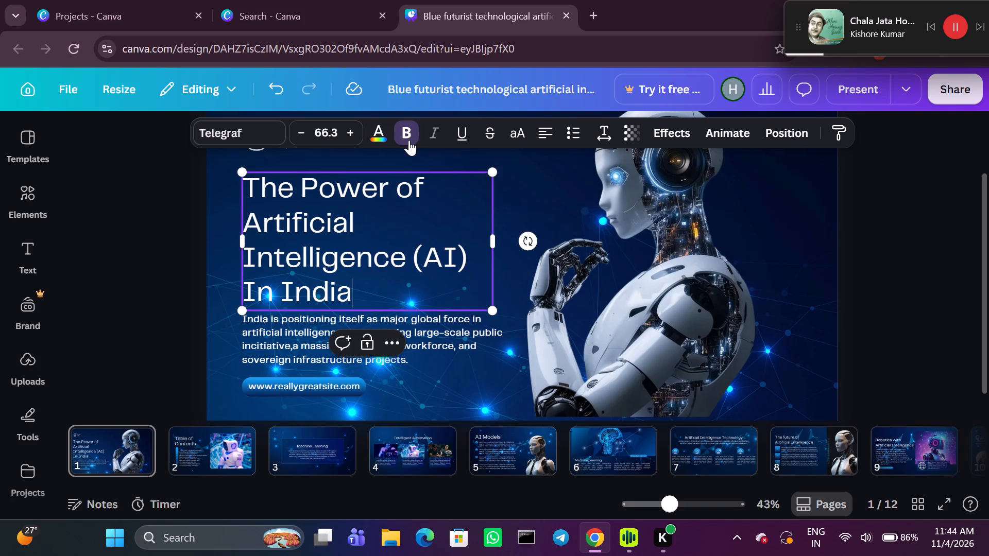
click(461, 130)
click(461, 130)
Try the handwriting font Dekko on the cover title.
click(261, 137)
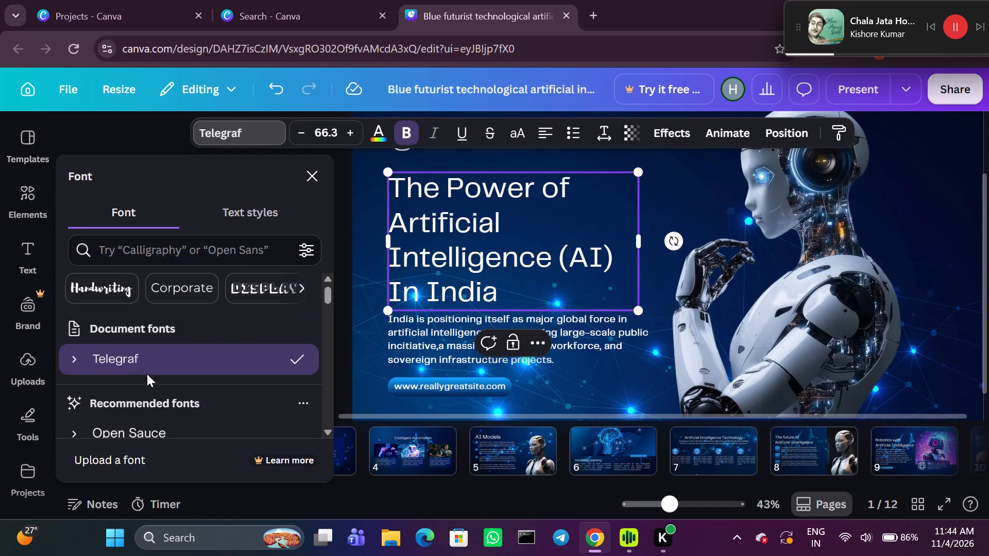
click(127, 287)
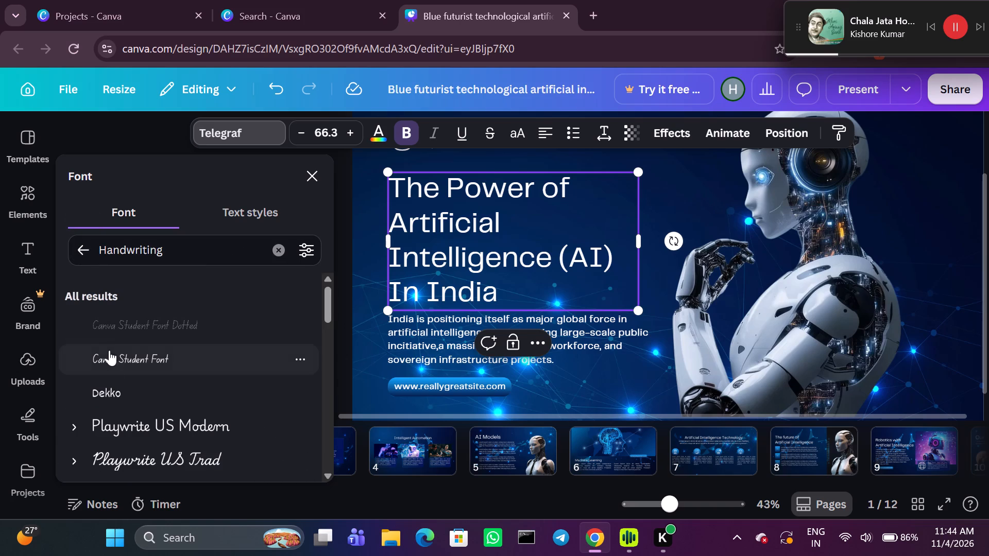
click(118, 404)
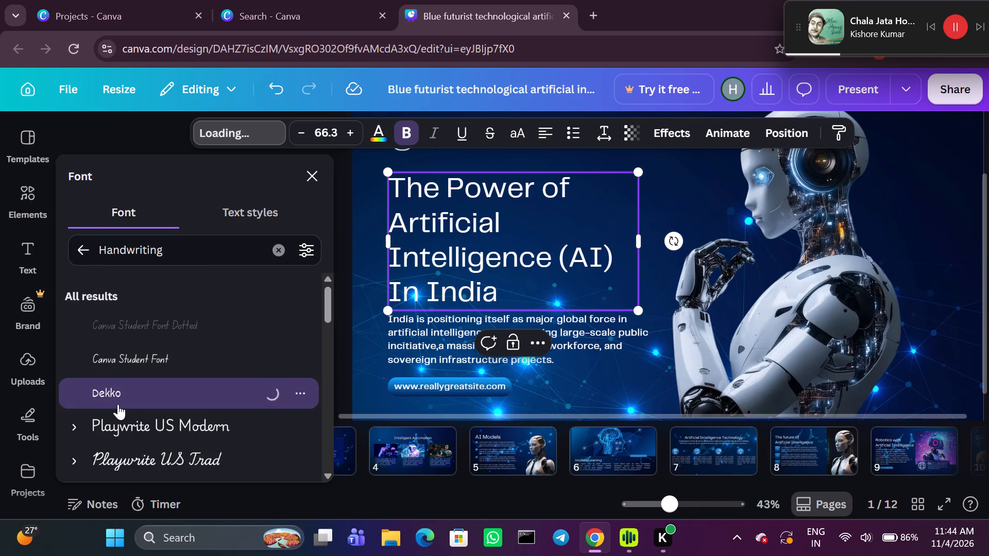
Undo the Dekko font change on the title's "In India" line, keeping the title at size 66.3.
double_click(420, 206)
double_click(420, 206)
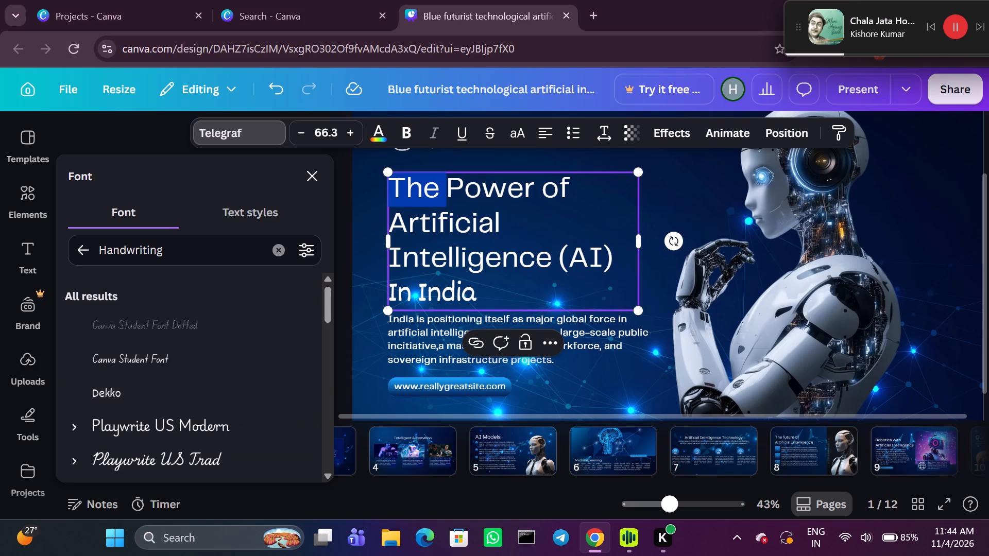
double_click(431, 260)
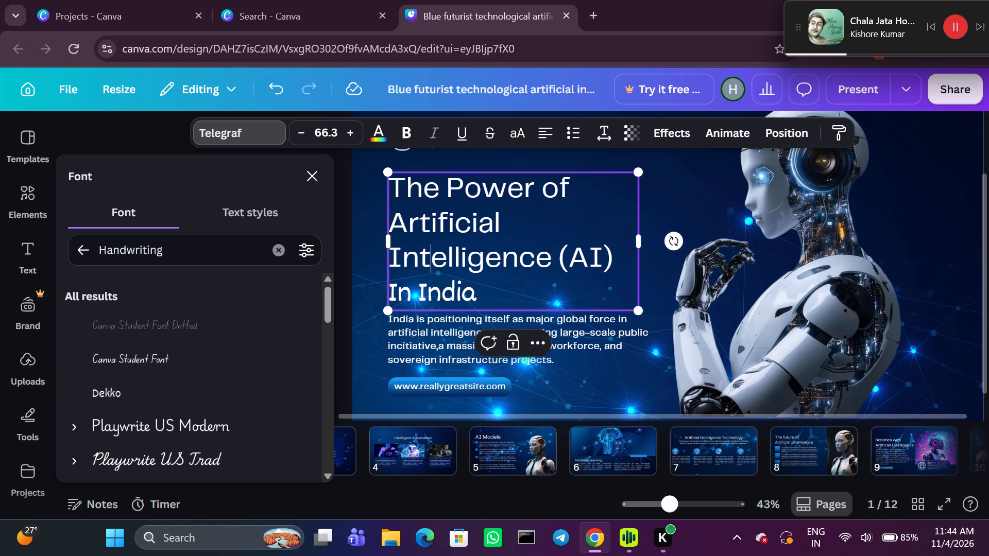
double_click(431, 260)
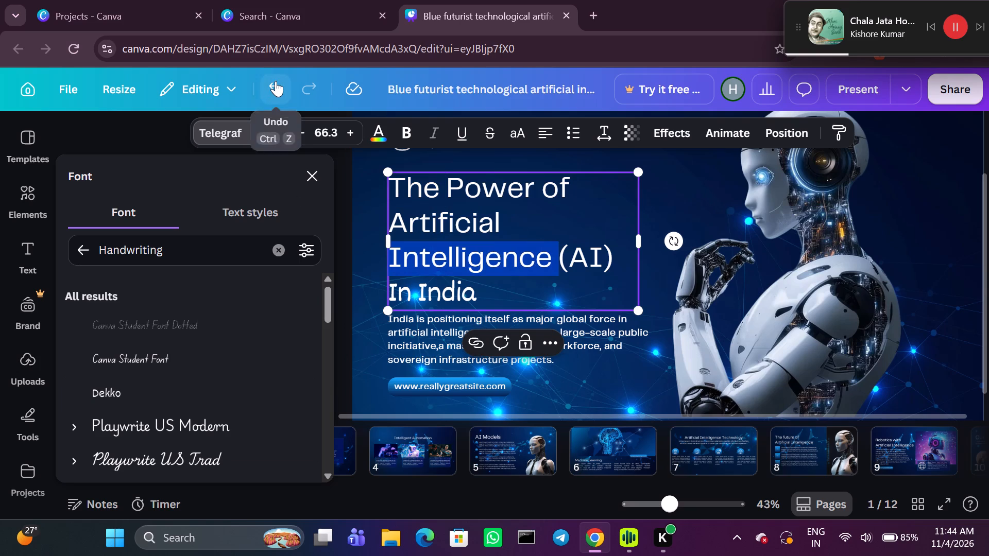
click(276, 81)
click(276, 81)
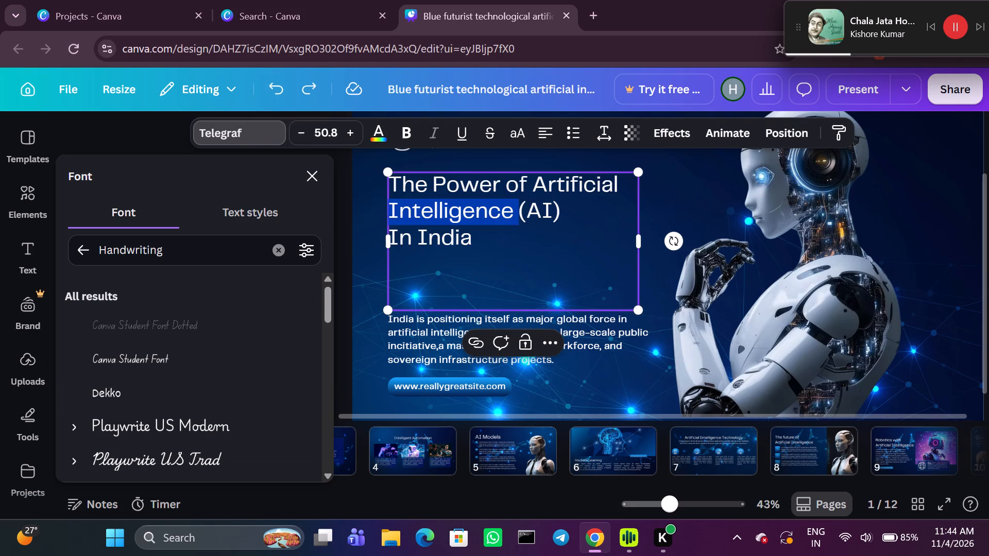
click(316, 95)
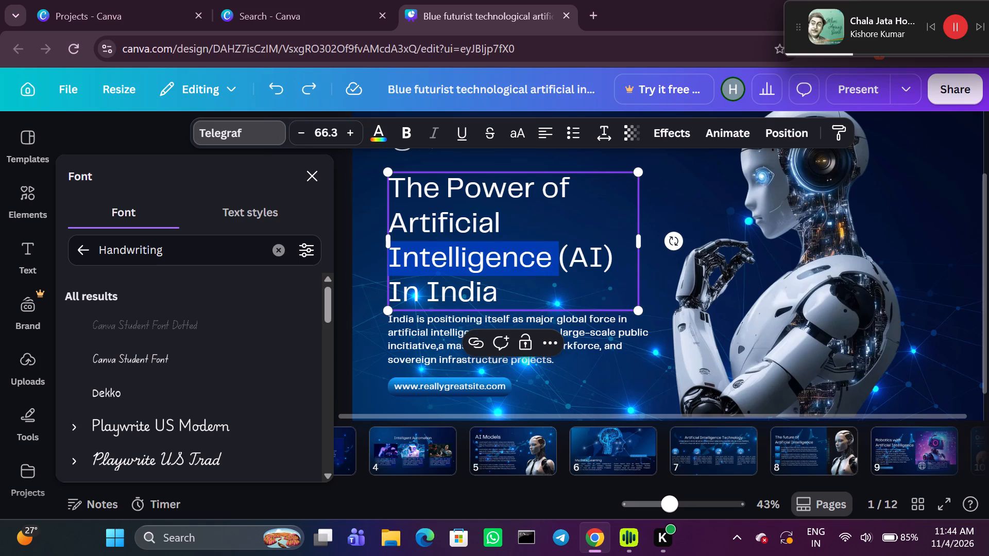
Select the whole cover title text and change its font to Anton from the recommended fonts.
double_click(538, 298)
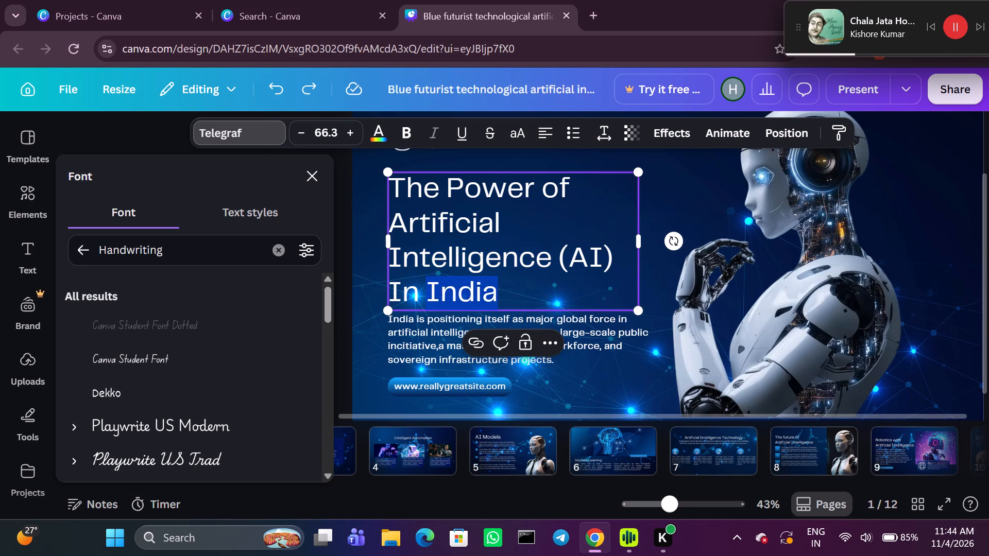
drag(493, 293, 408, 259)
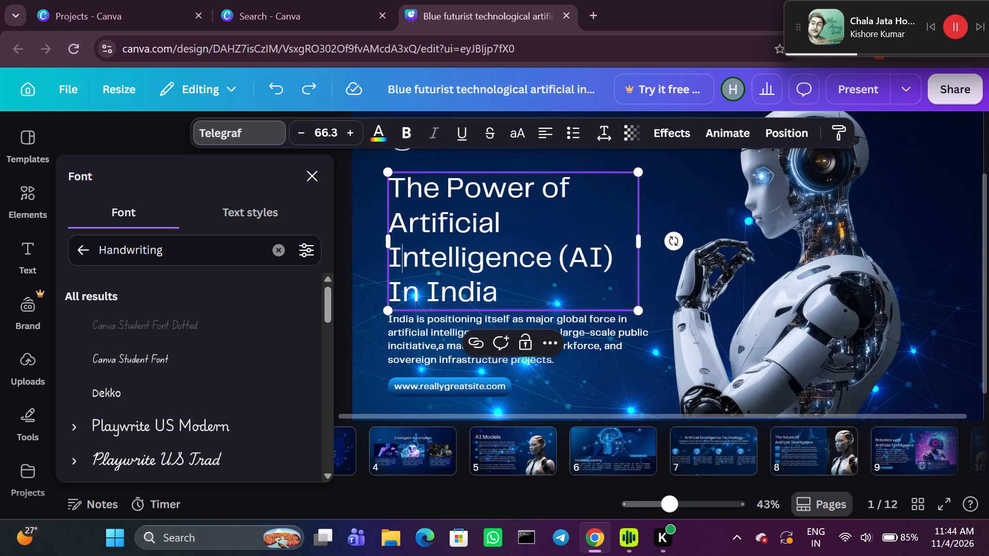
drag(408, 259, 391, 148)
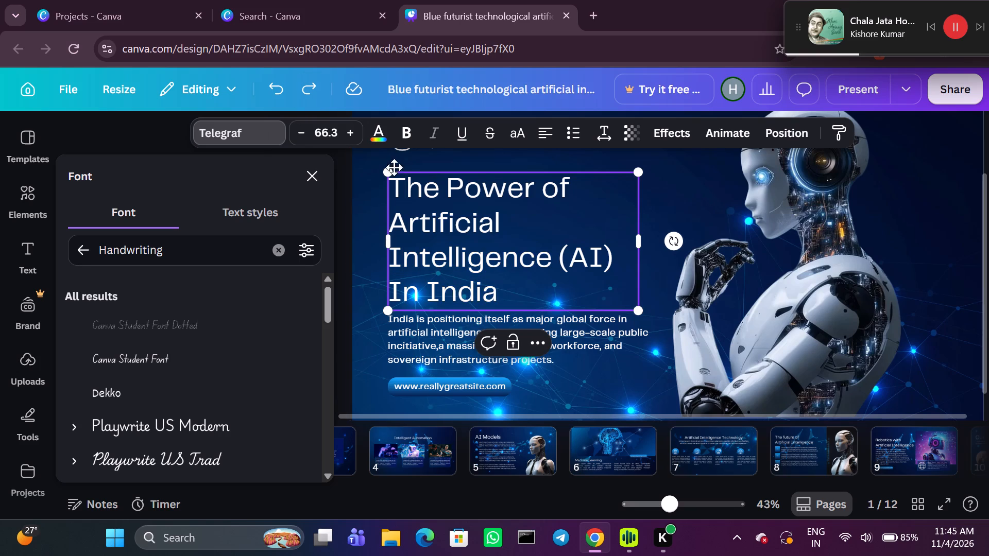
drag(398, 184, 401, 186)
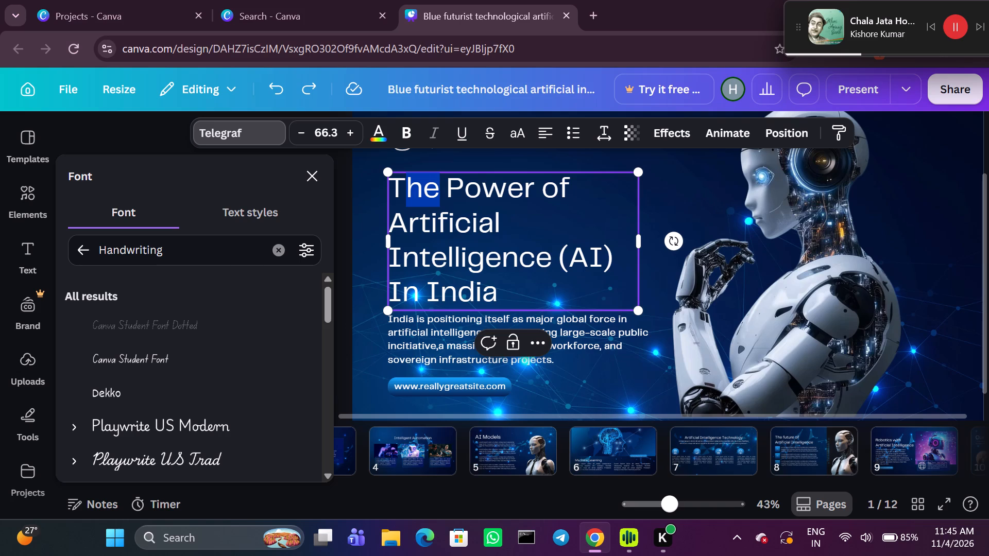
drag(401, 186, 547, 303)
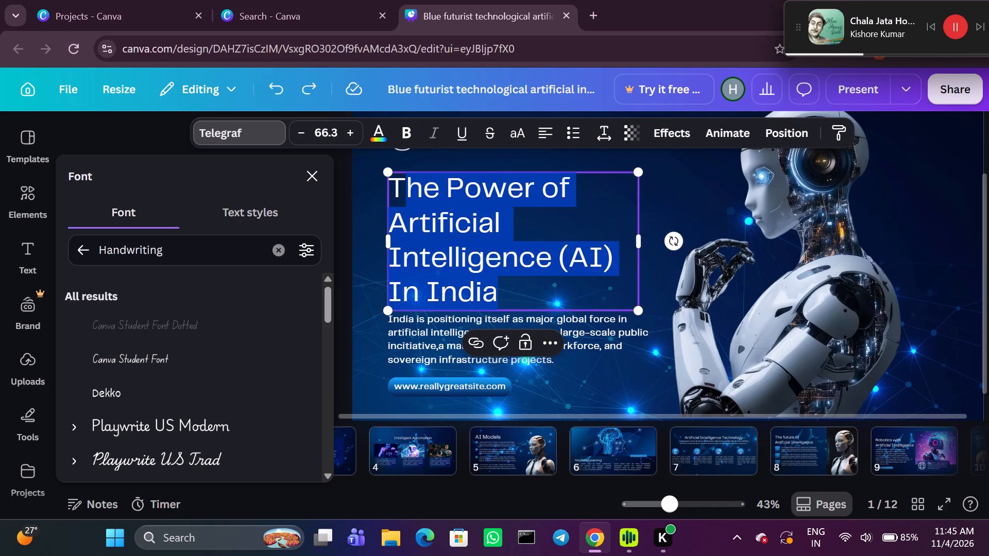
drag(547, 303, 389, 203)
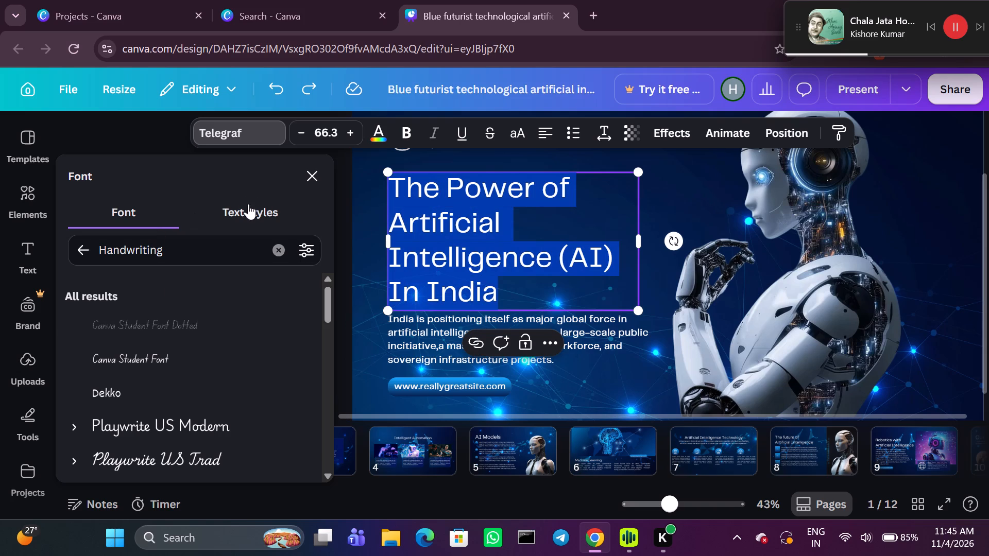
scroll(235, 325, down, 3)
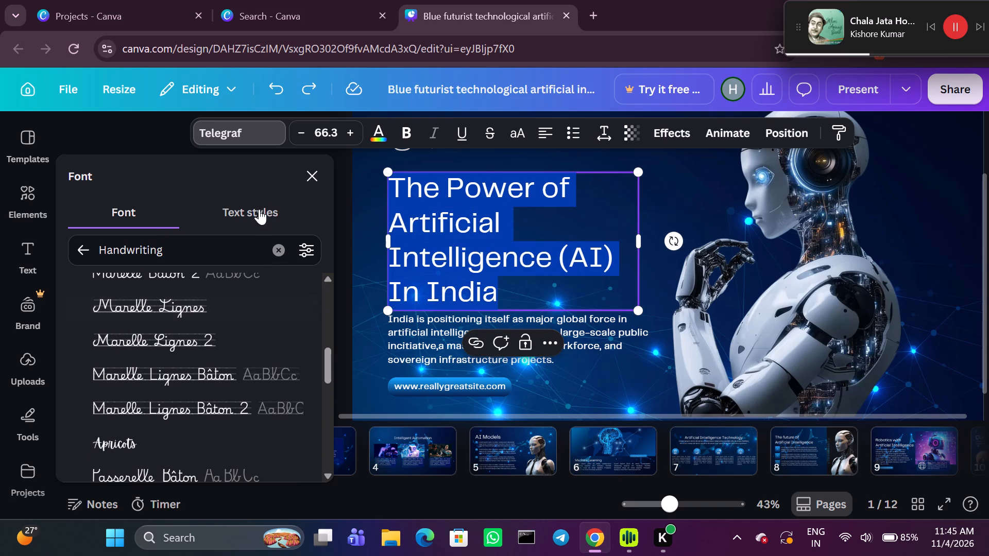
click(303, 172)
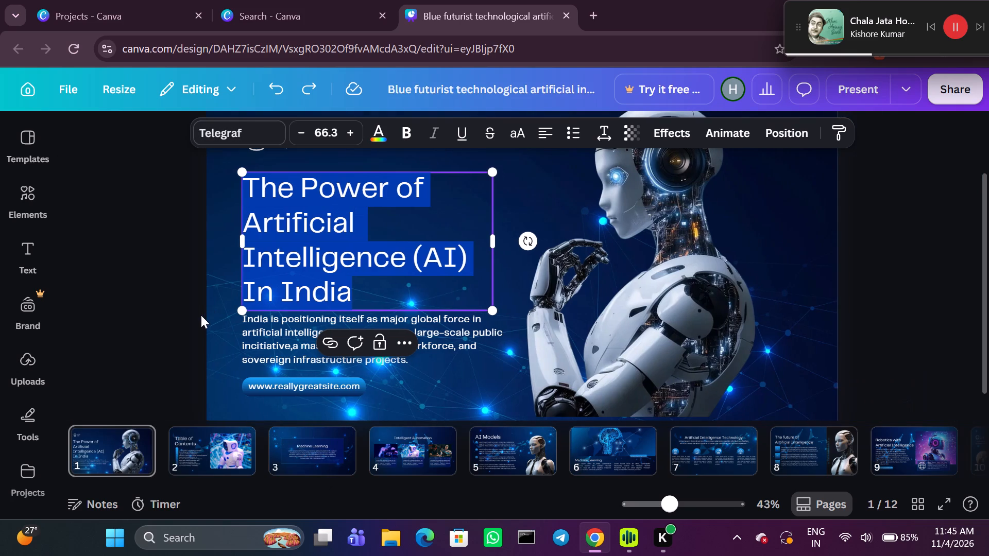
click(262, 136)
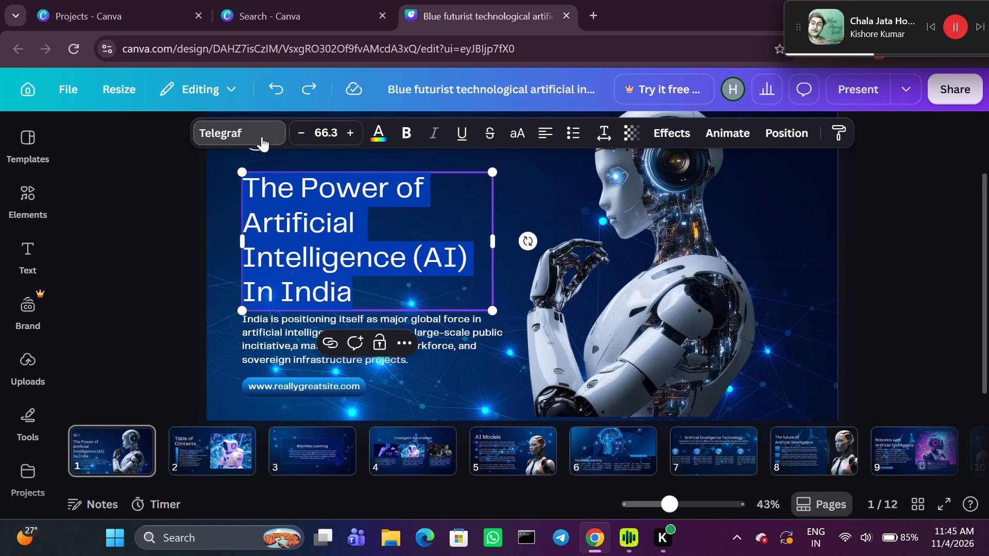
scroll(166, 386, down, 2)
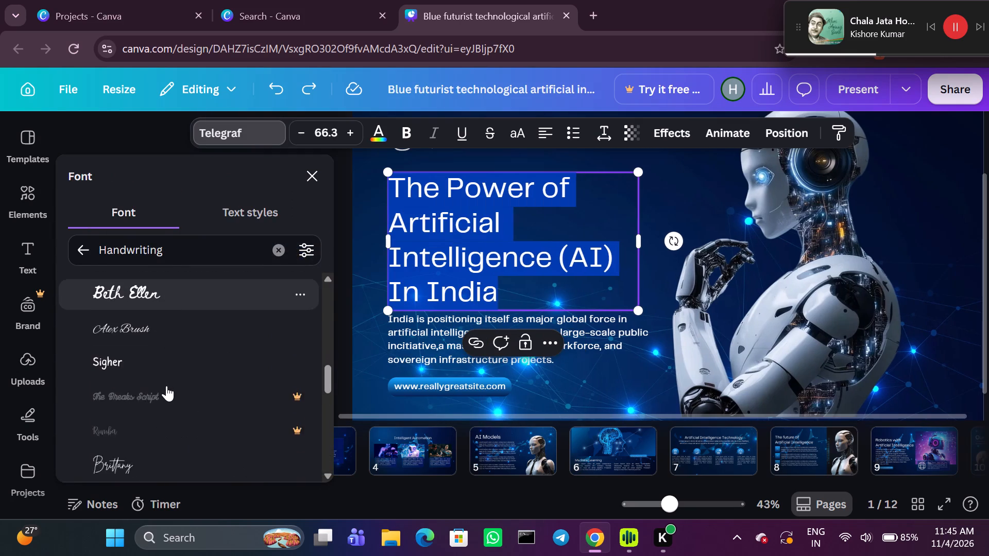
scroll(166, 386, down, 2)
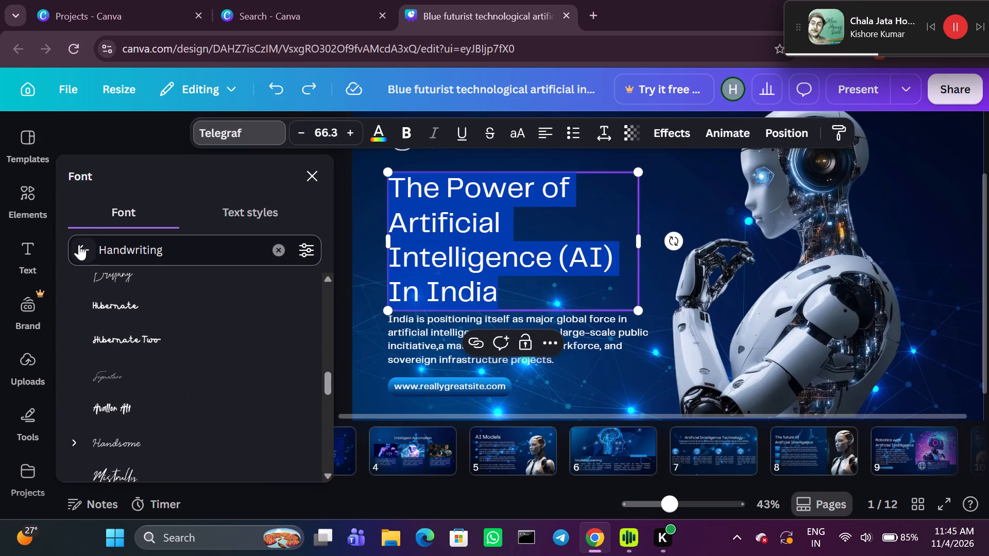
click(79, 246)
scroll(163, 344, down, 1)
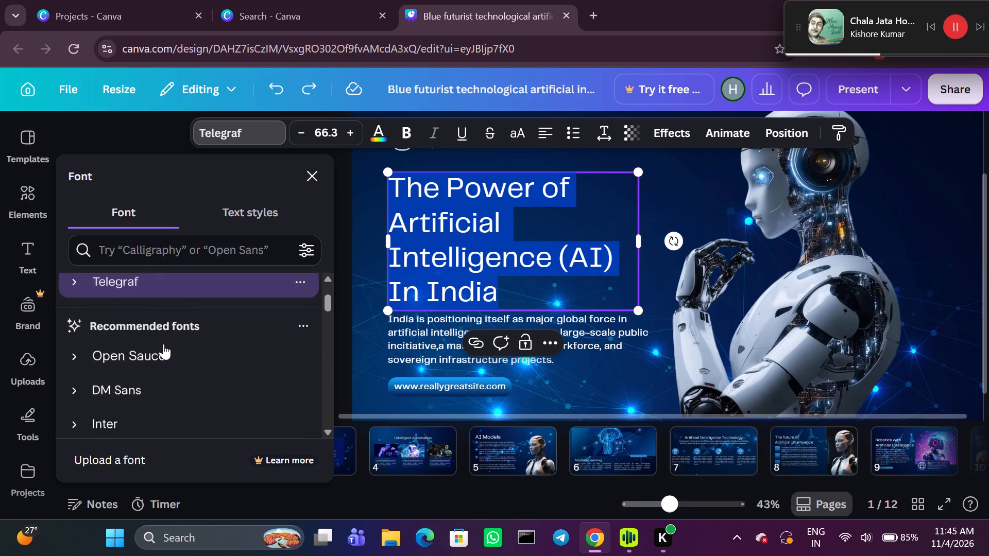
scroll(163, 344, down, 3)
click(163, 344)
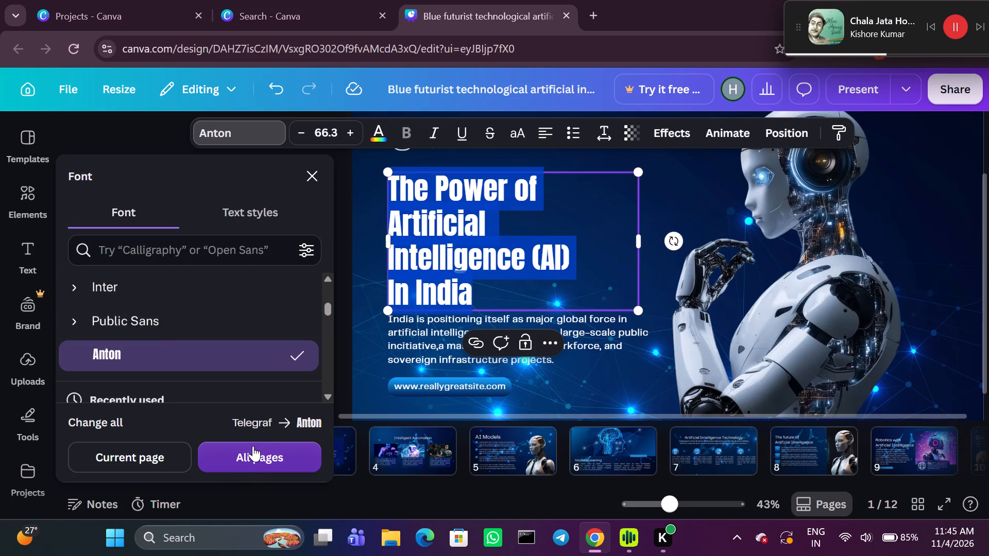
Apply the font change from Telegraf to Anton across all pages.
click(281, 464)
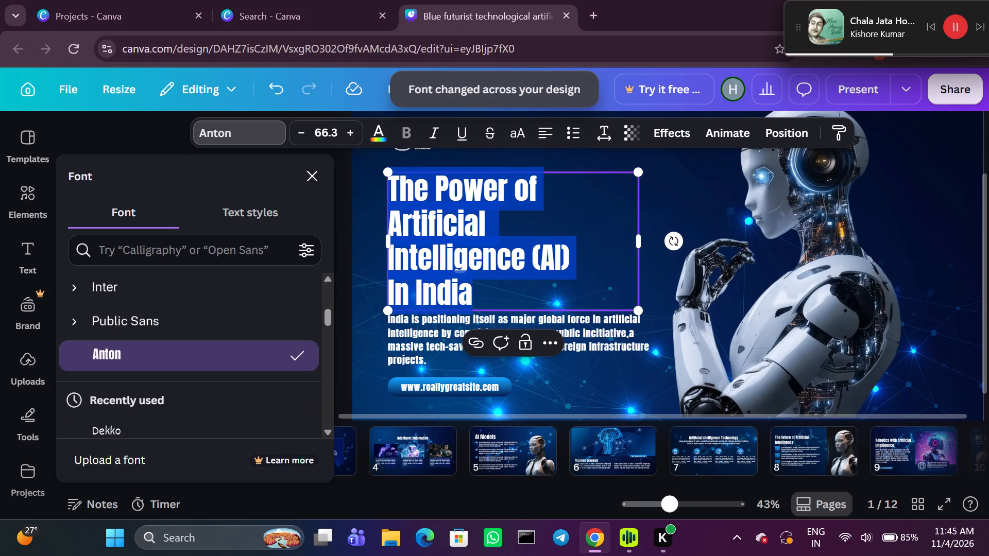
Search the fonts for "india" and change the cover's description paragraph to IBM Plex Sans Devanagari.
click(576, 323)
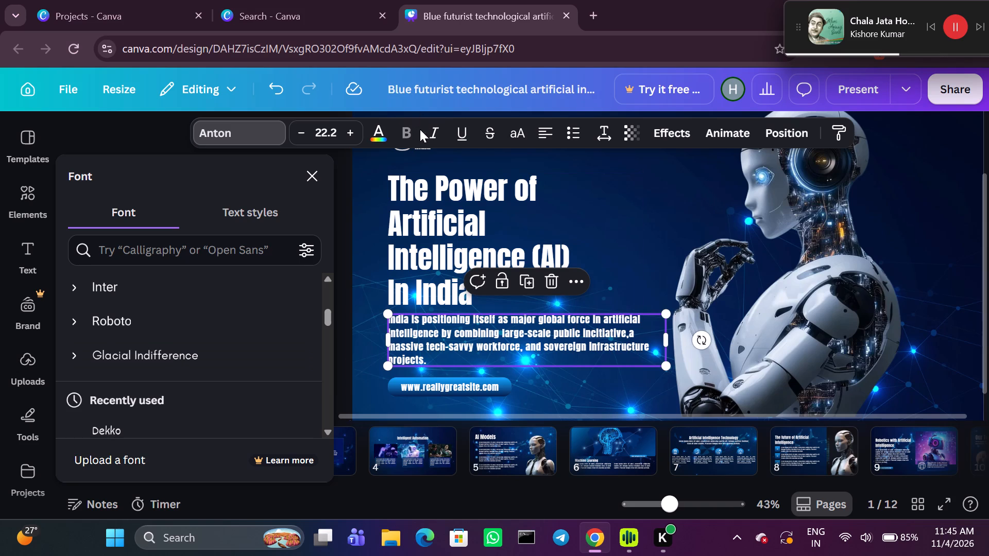
click(258, 138)
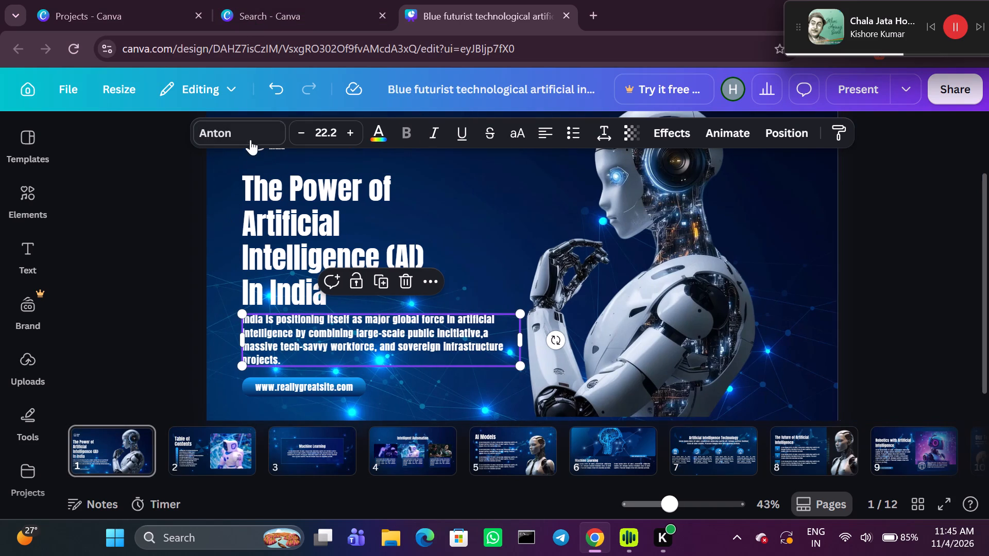
click(250, 131)
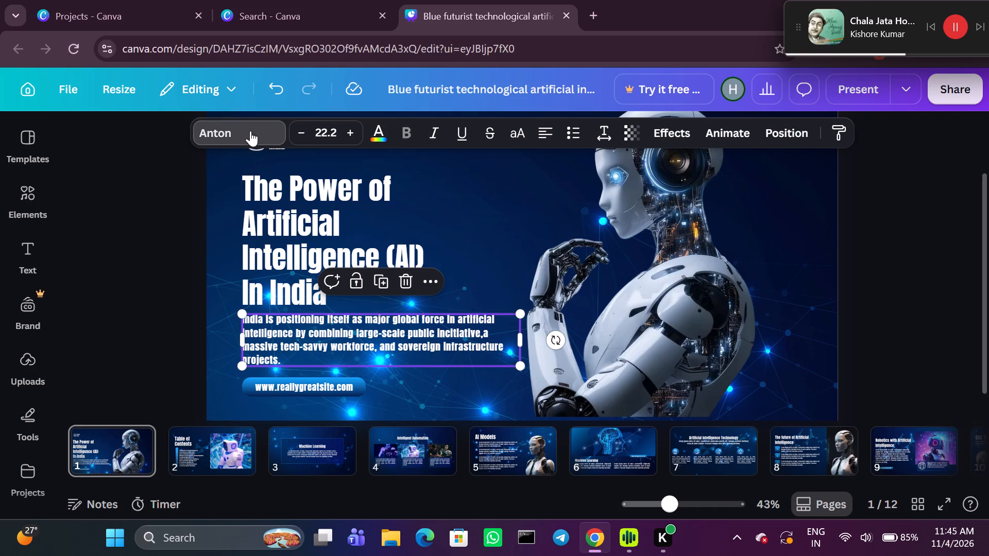
scroll(172, 276, down, 1)
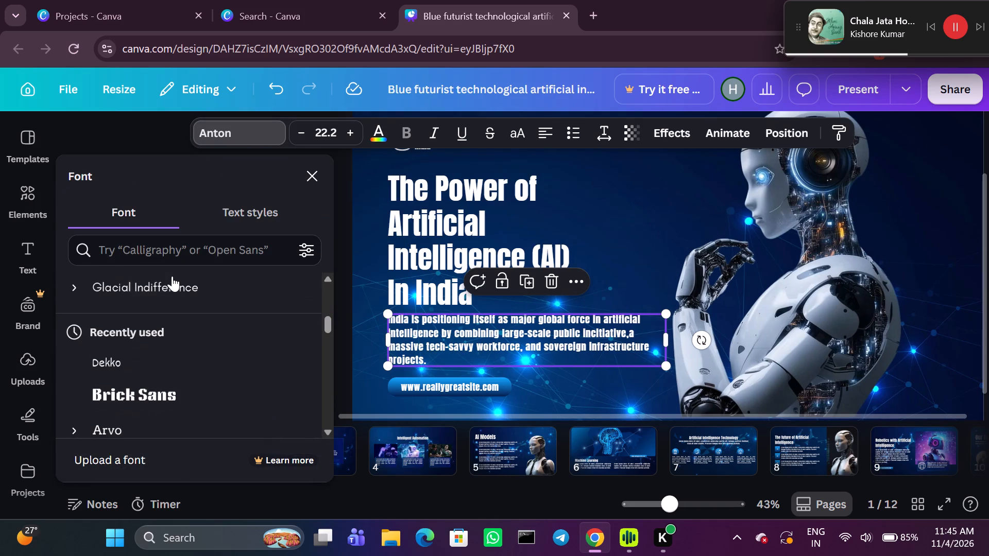
scroll(172, 276, down, 1)
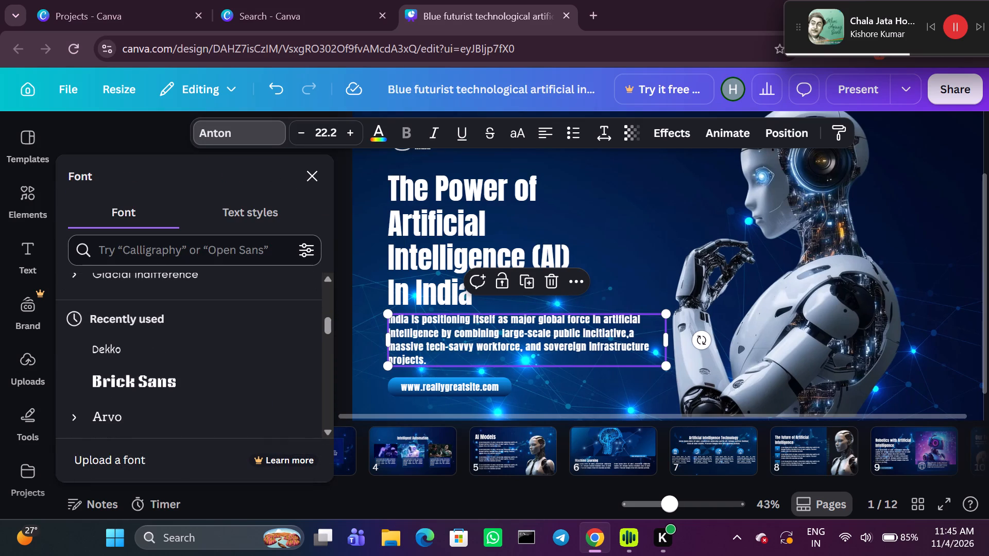
click(179, 254)
key(i)
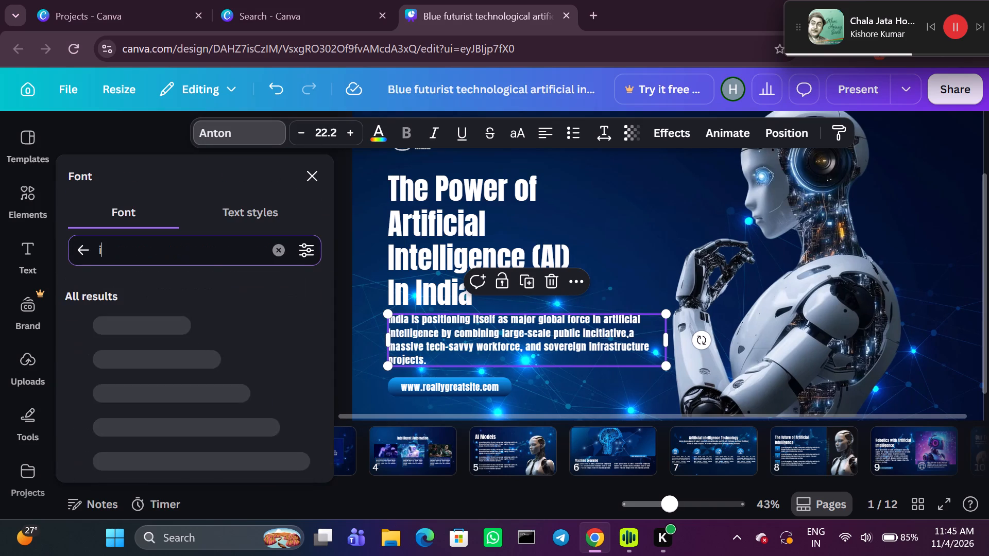
text(ndia)
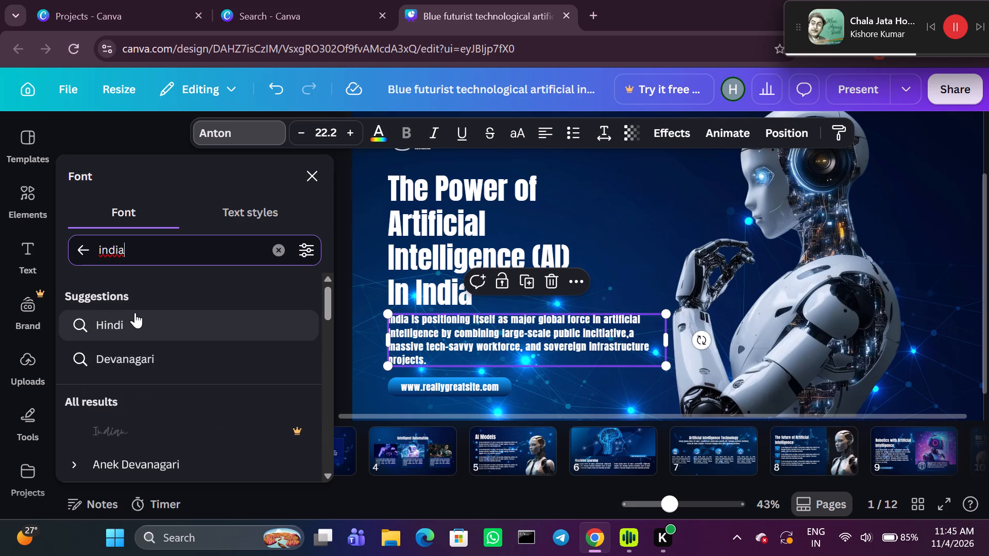
scroll(154, 375, down, 1)
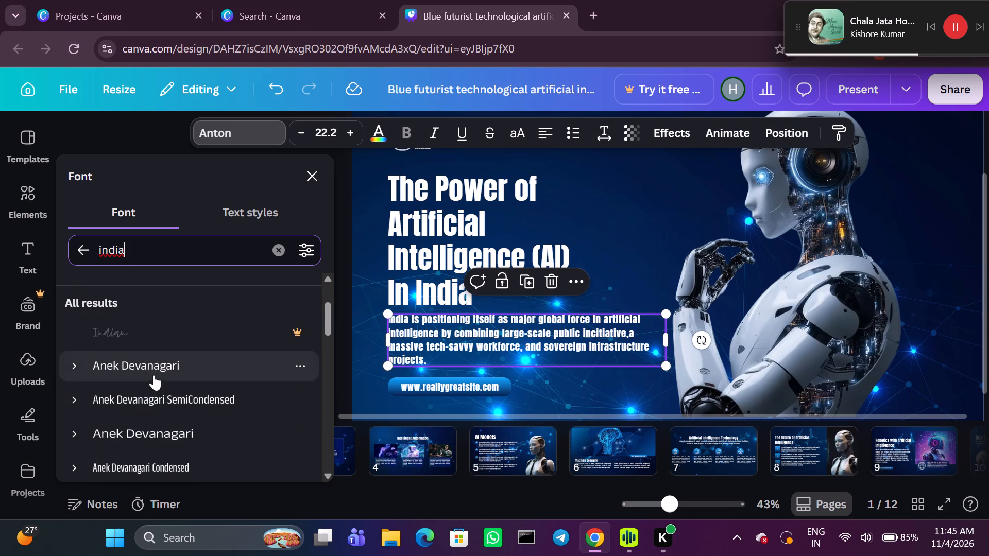
scroll(154, 375, down, 2)
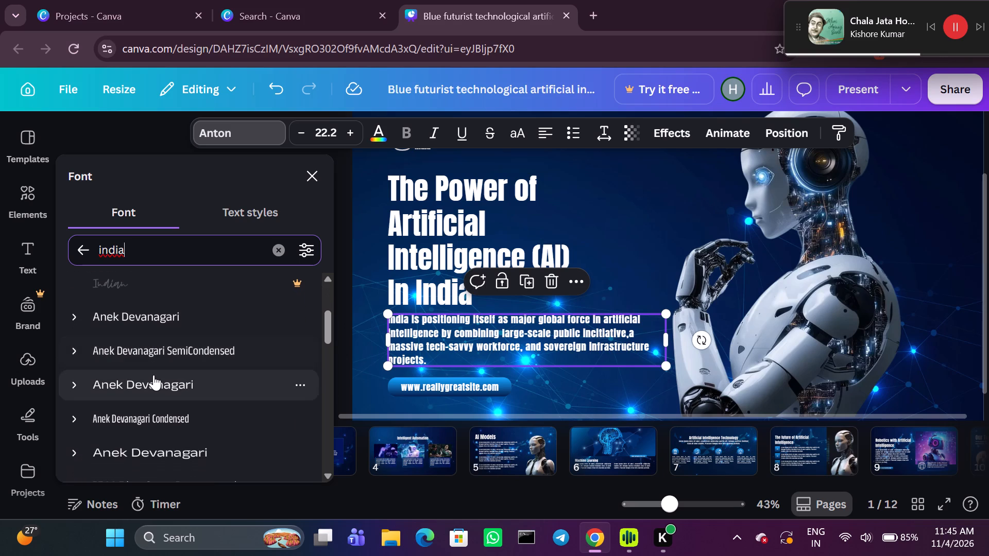
scroll(154, 375, down, 3)
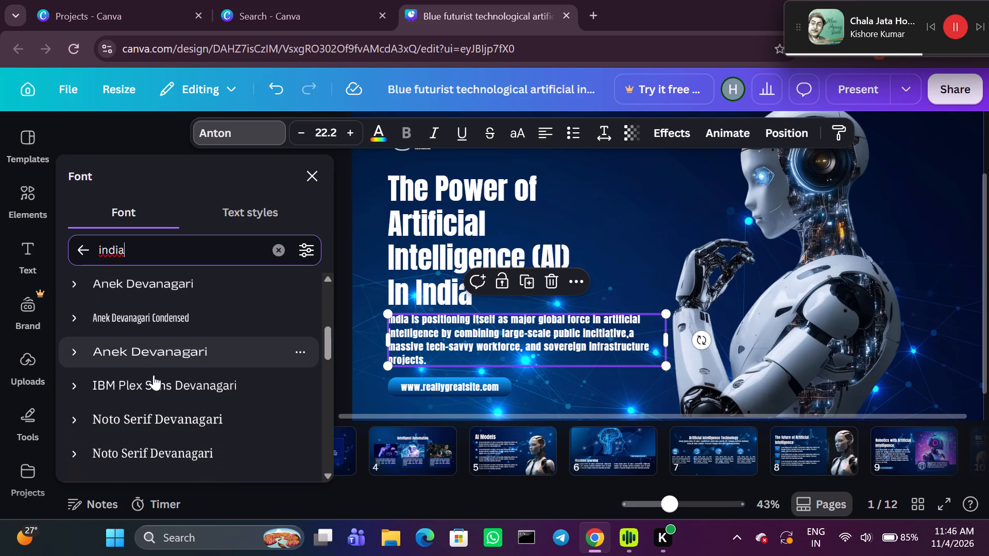
scroll(154, 375, down, 1)
click(154, 375)
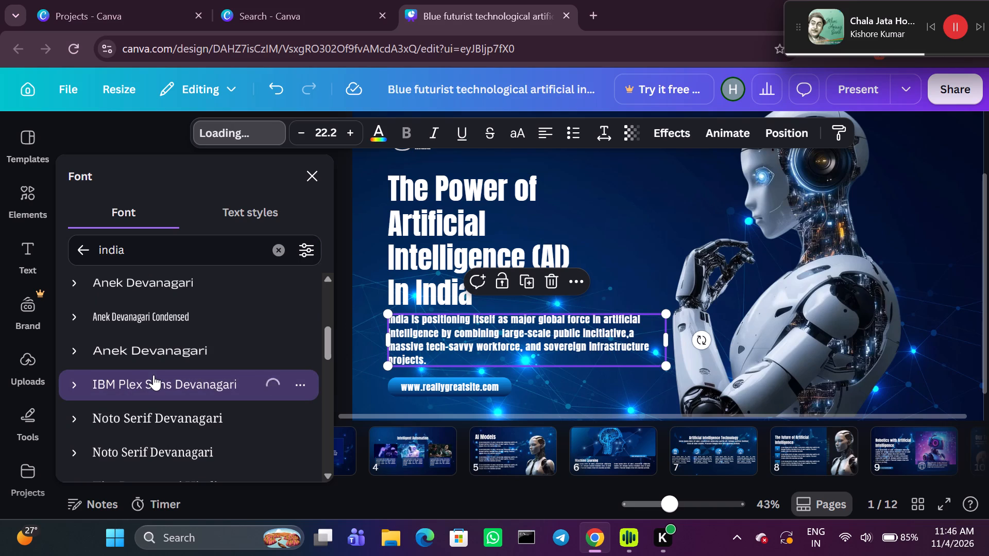
scroll(154, 375, down, 1)
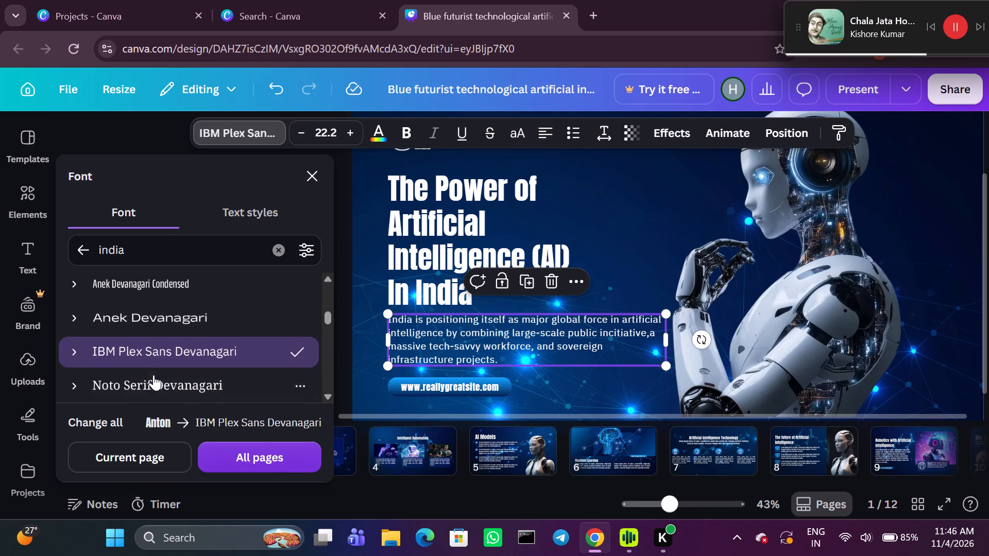
Make the cover's description paragraph bold.
click(404, 130)
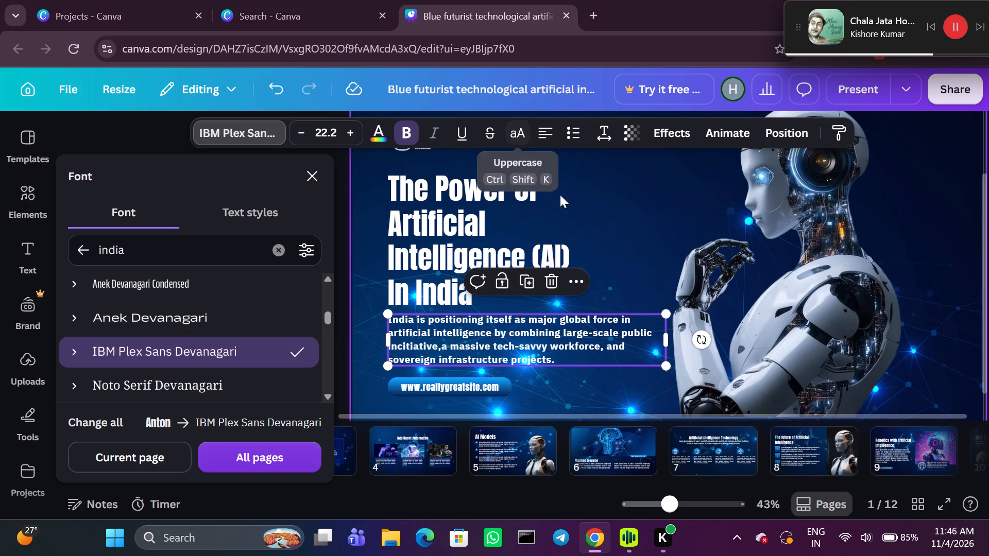
Move the robot image on the cover into the slide's bottom-right corner, flush with its edges.
click(669, 240)
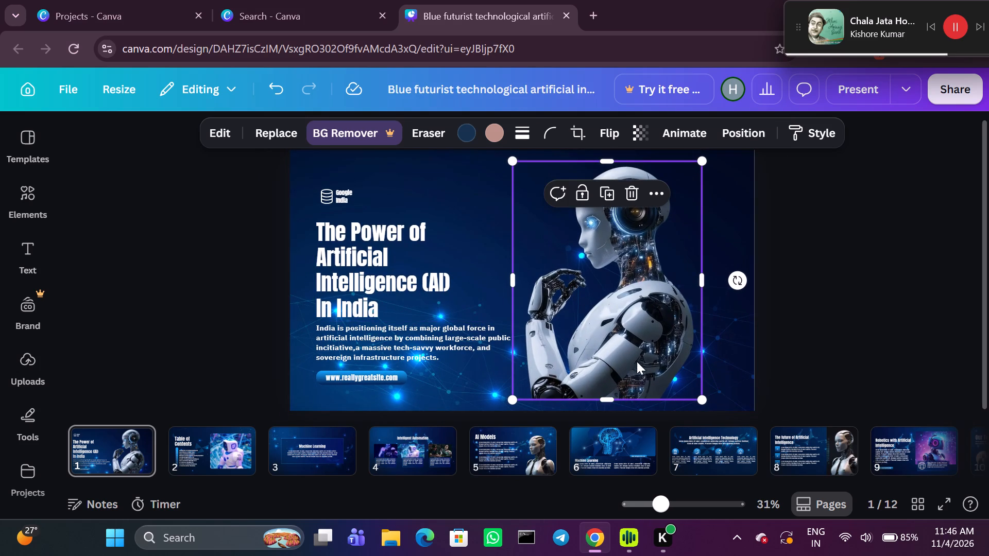
drag(612, 339, 653, 338)
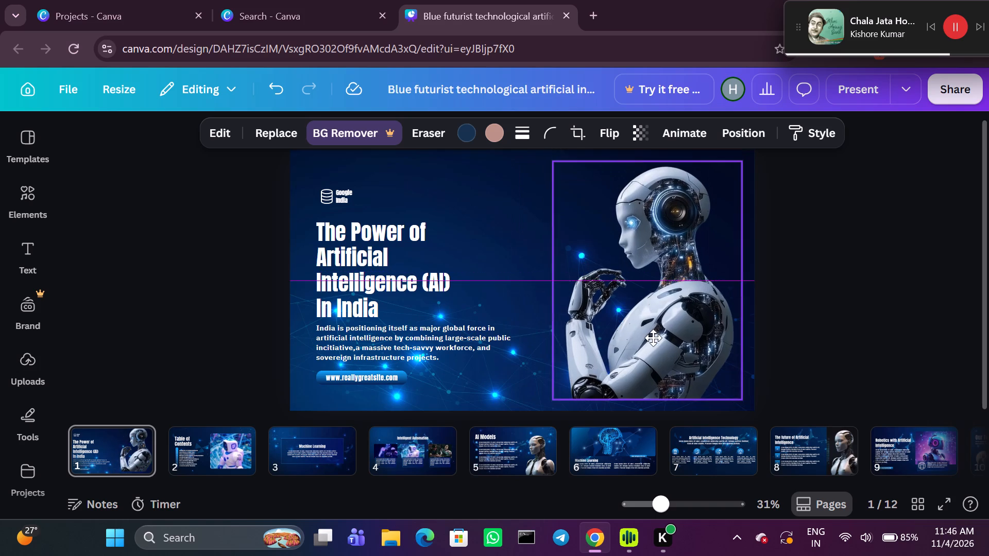
drag(653, 338, 668, 349)
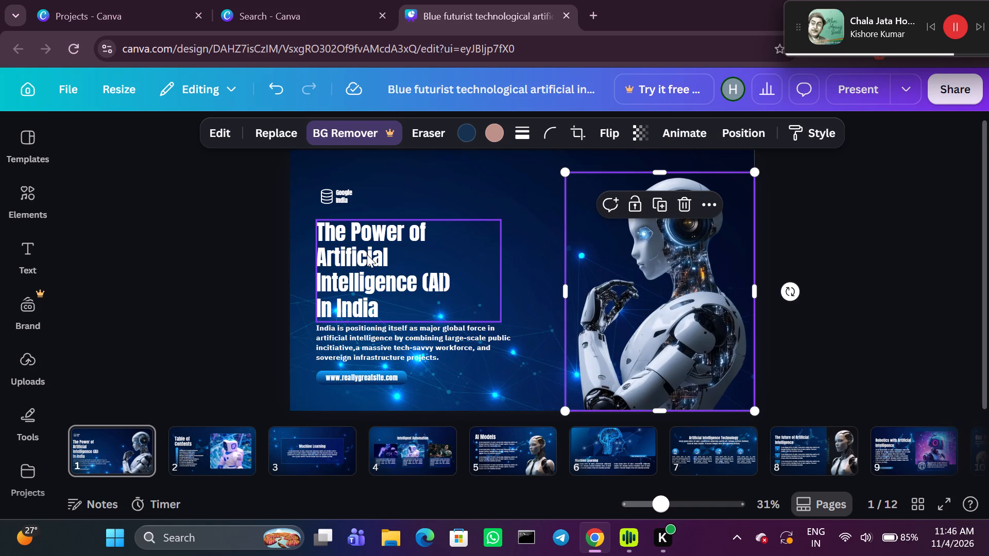
Animate the cover page, trying the Sleek style first and settling on the Party style.
click(687, 123)
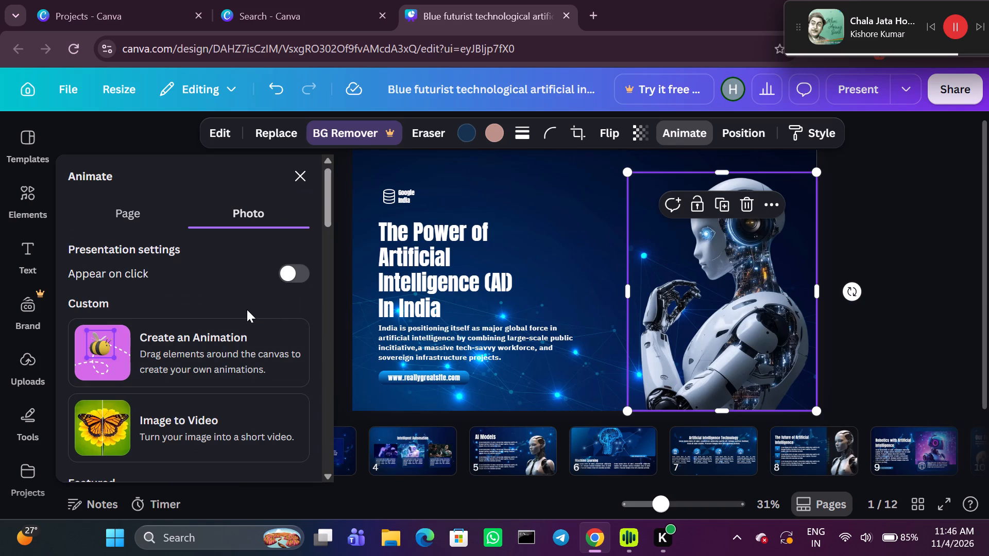
click(142, 219)
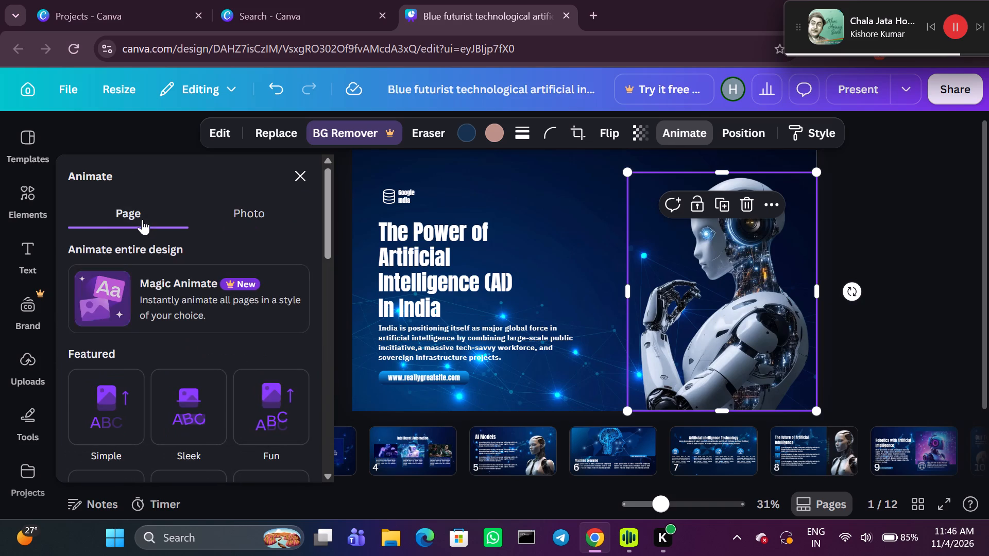
scroll(145, 390, down, 1)
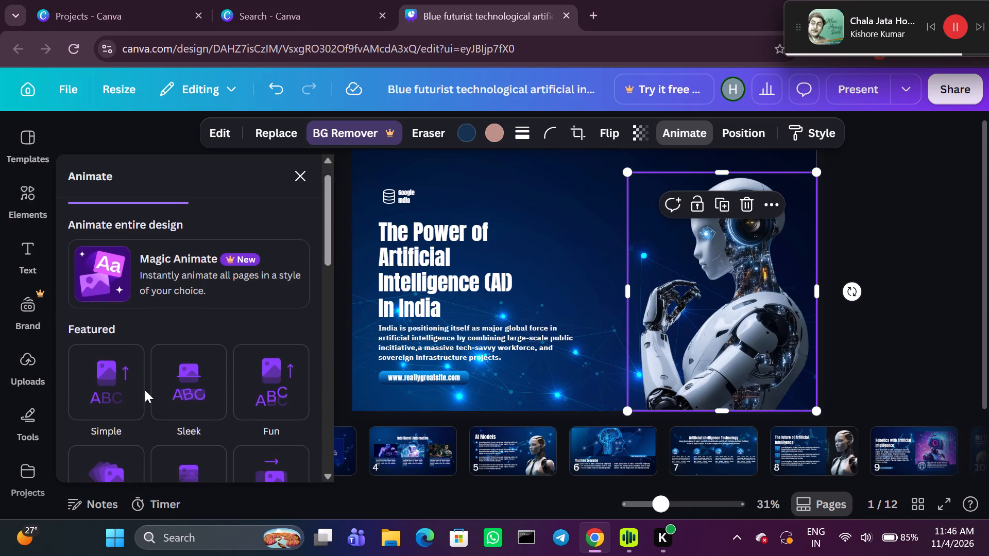
click(202, 384)
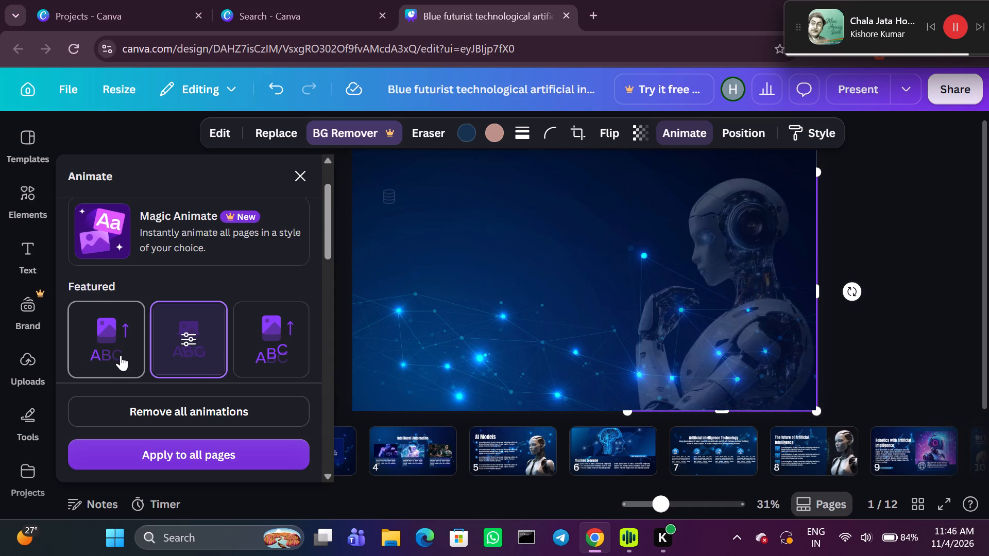
scroll(121, 355, down, 3)
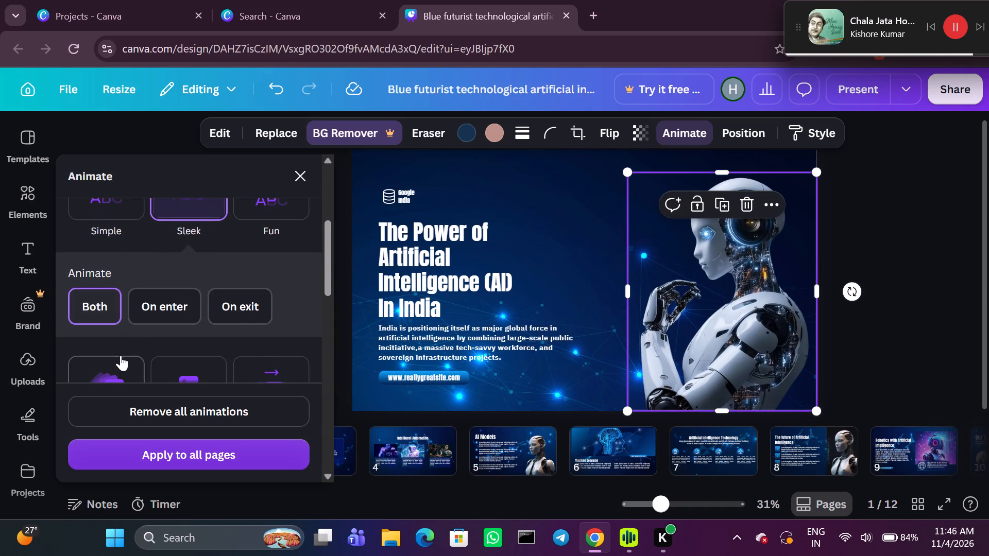
scroll(121, 355, down, 1)
click(121, 355)
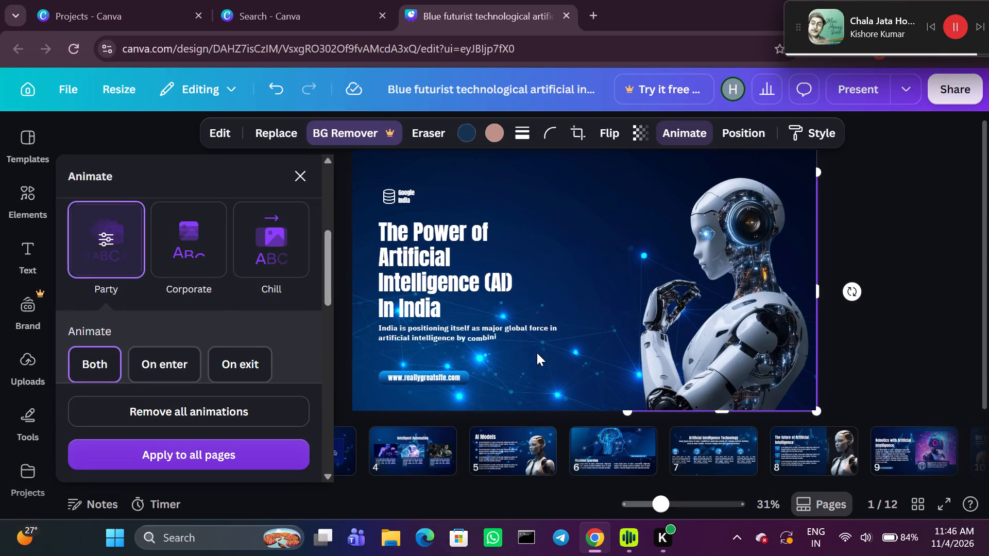
click(922, 217)
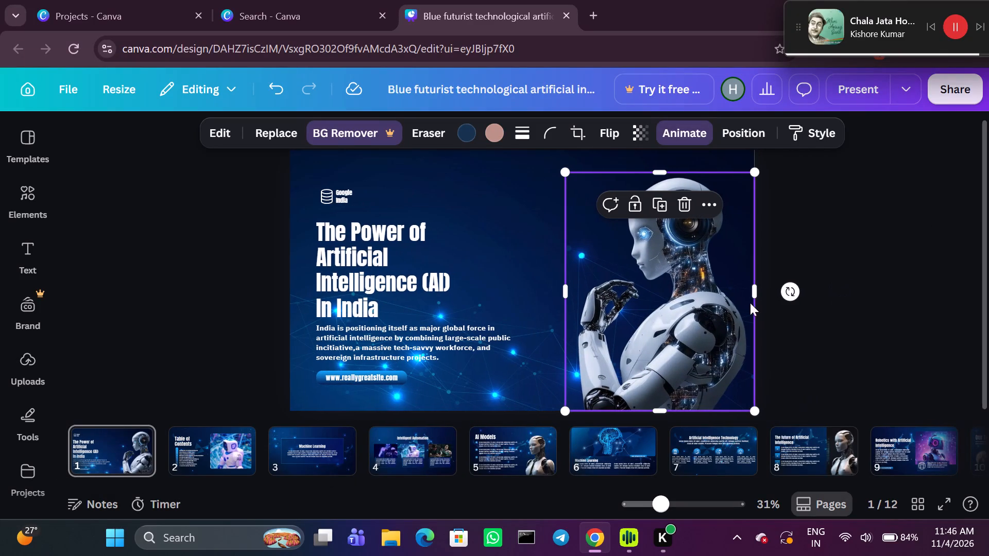
On the Table of Contents slide, move the robot image flush with the slide's right edge and slightly higher.
click(233, 452)
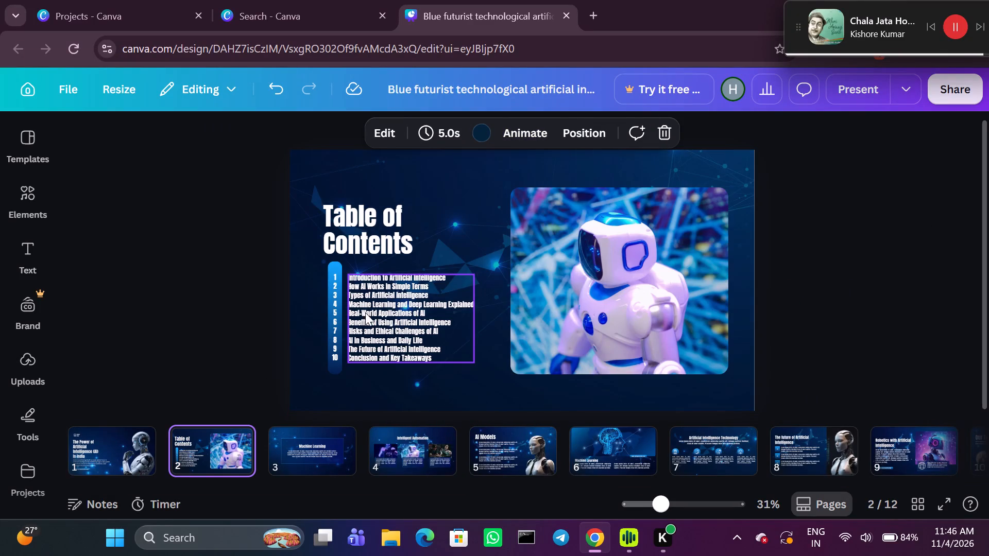
scroll(441, 322, down, 1)
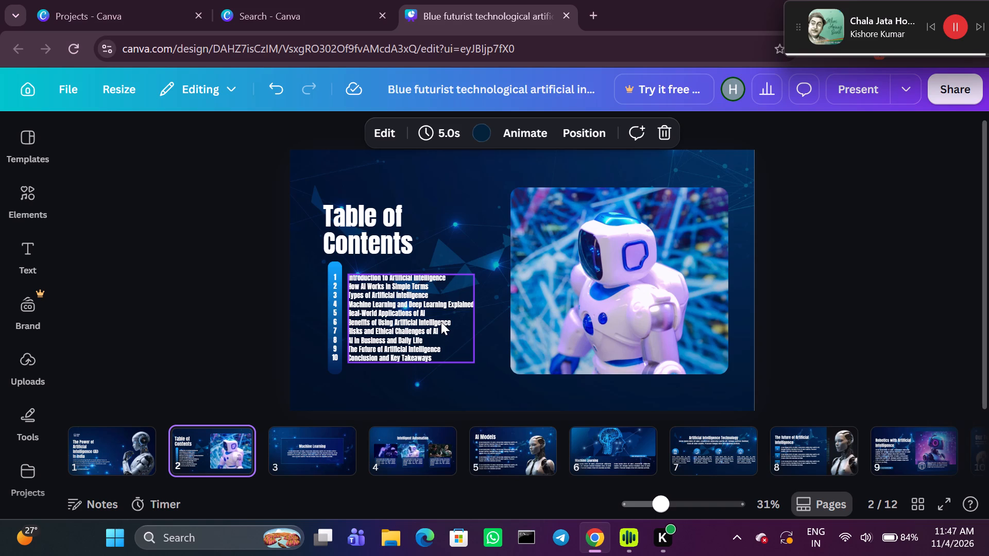
scroll(441, 322, down, 1)
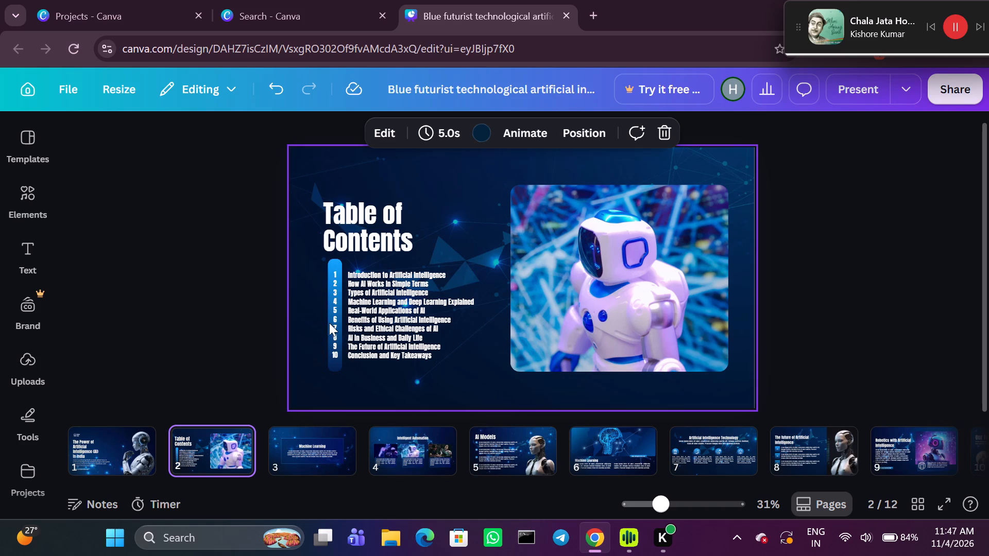
drag(552, 262, 539, 265)
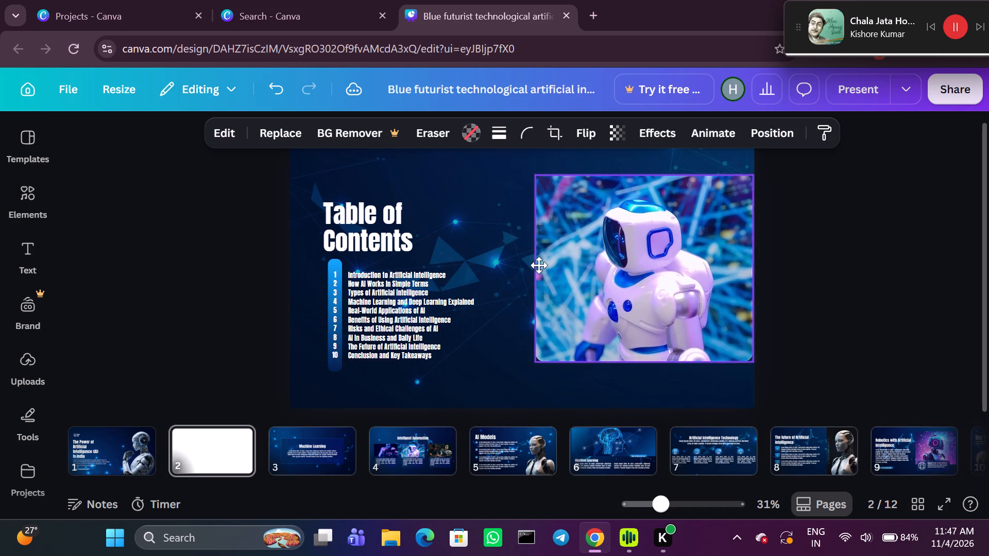
drag(539, 265, 555, 250)
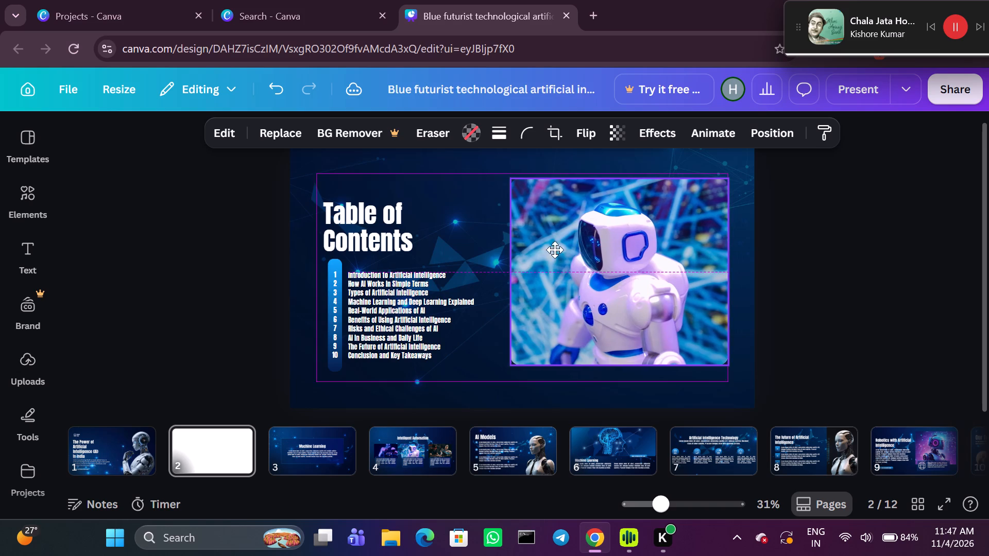
drag(555, 250, 547, 244)
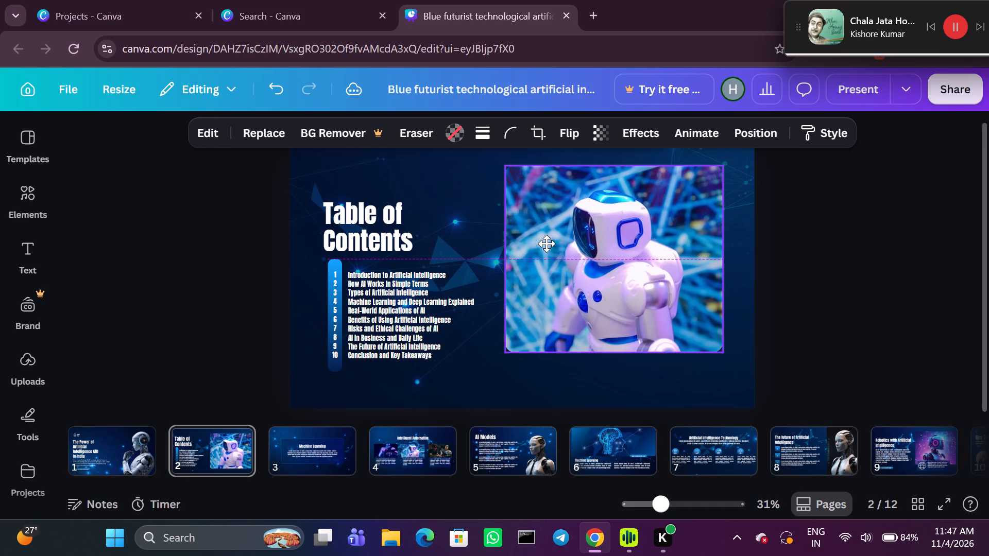
drag(547, 244, 503, 248)
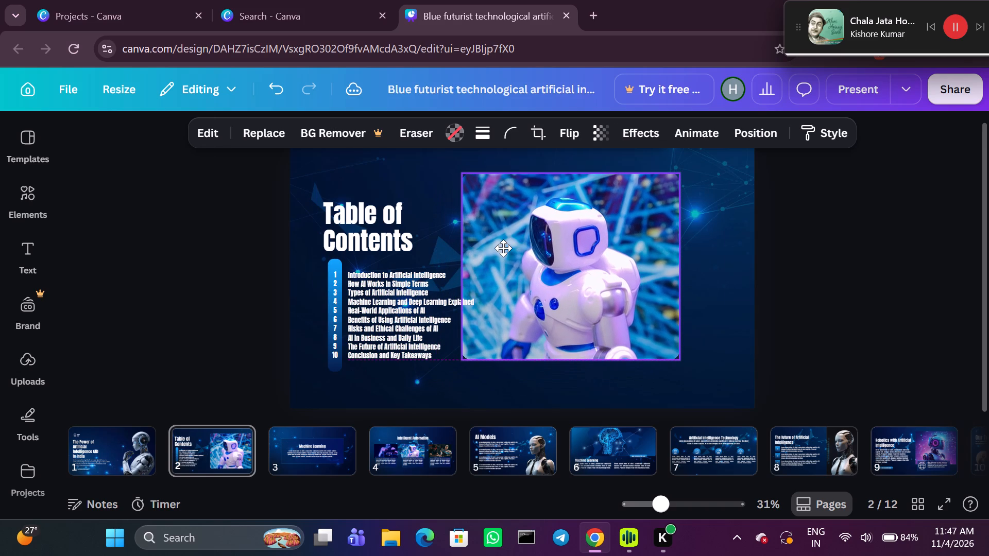
drag(503, 248, 516, 244)
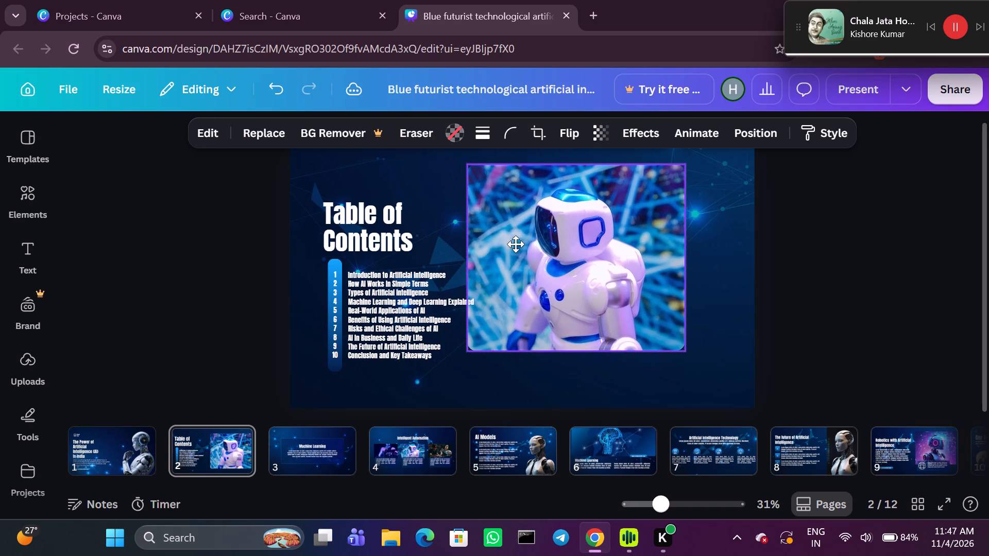
drag(516, 244, 575, 253)
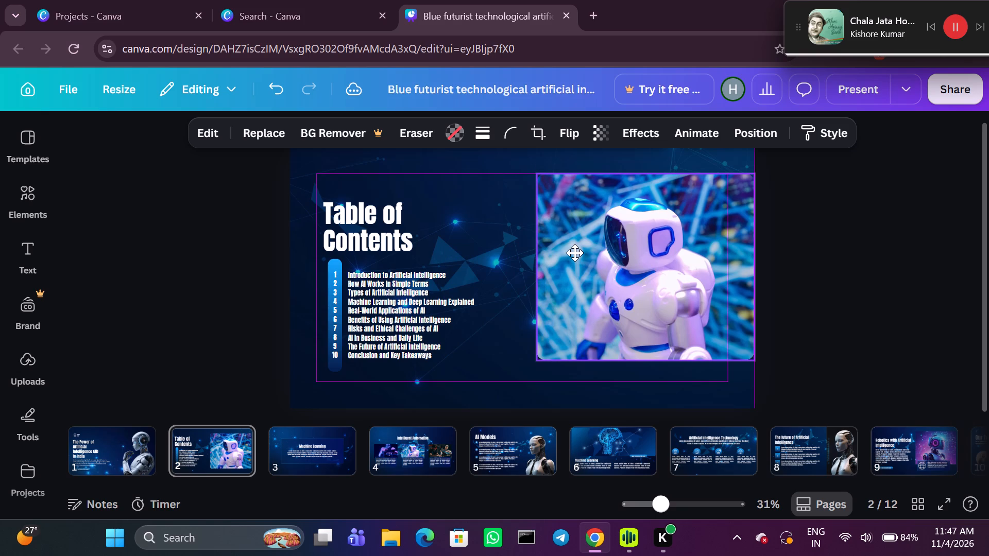
drag(575, 253, 579, 267)
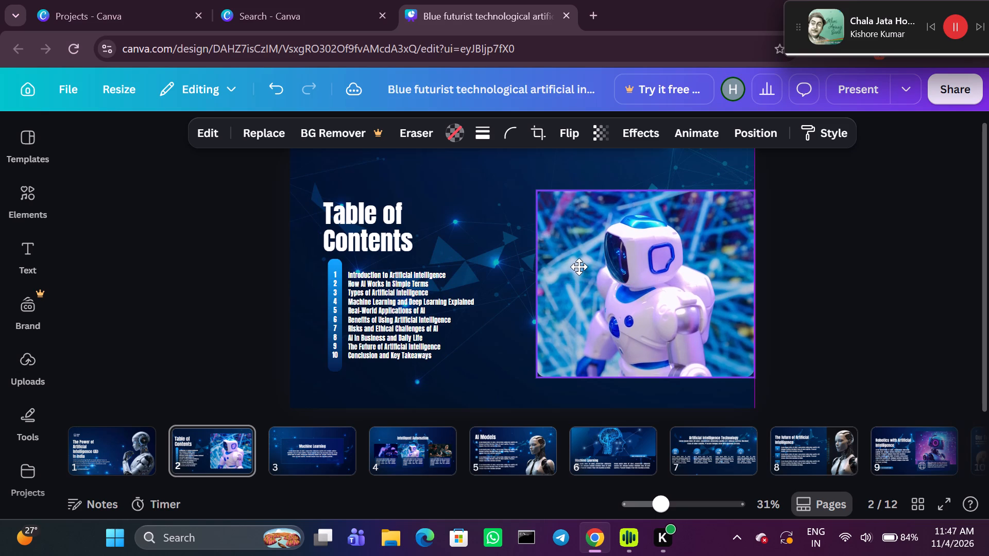
drag(579, 267, 577, 254)
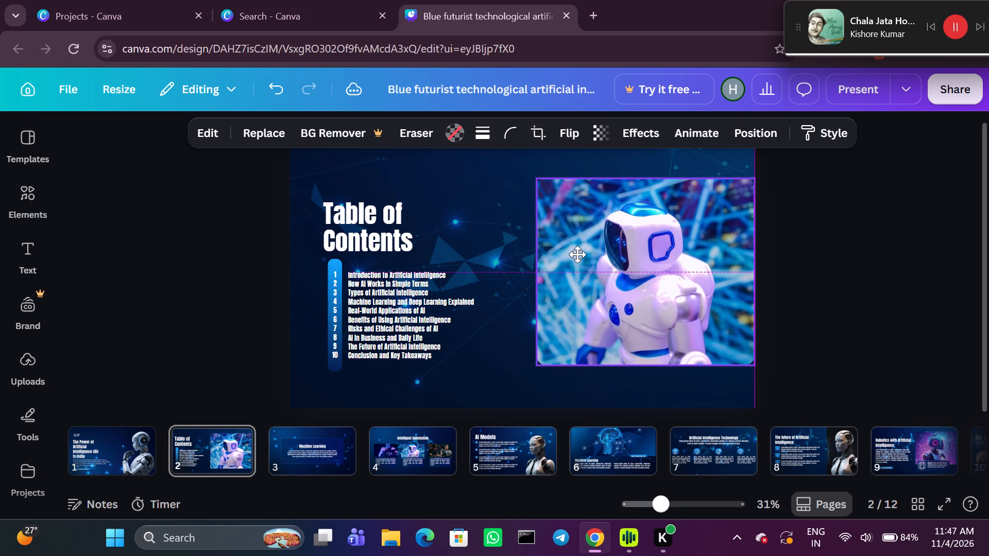
drag(577, 254, 578, 253)
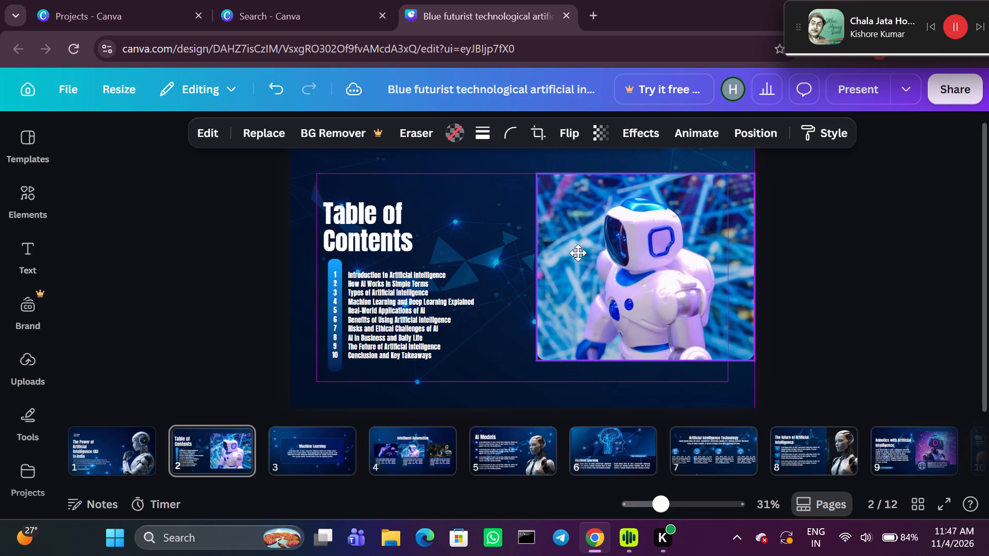
drag(578, 253, 586, 248)
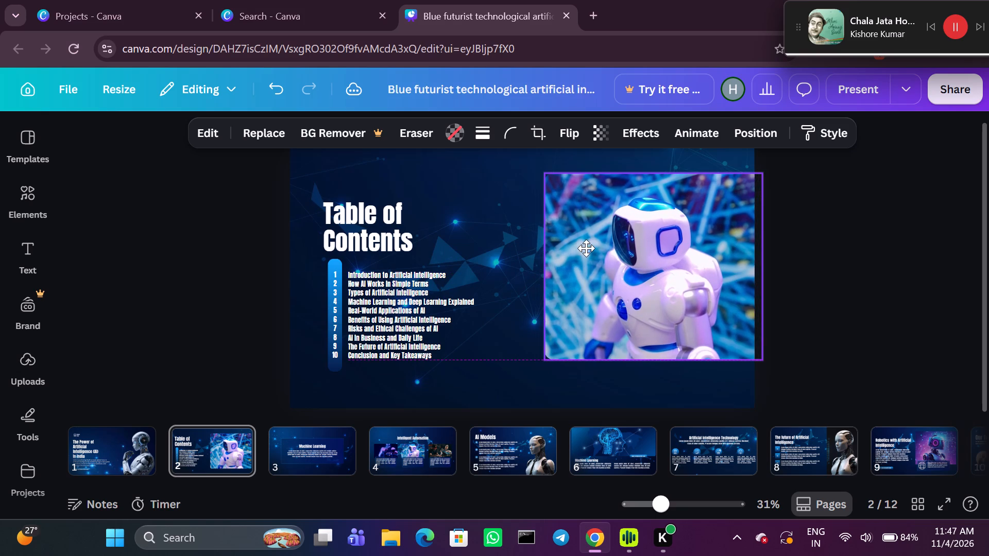
drag(586, 248, 567, 245)
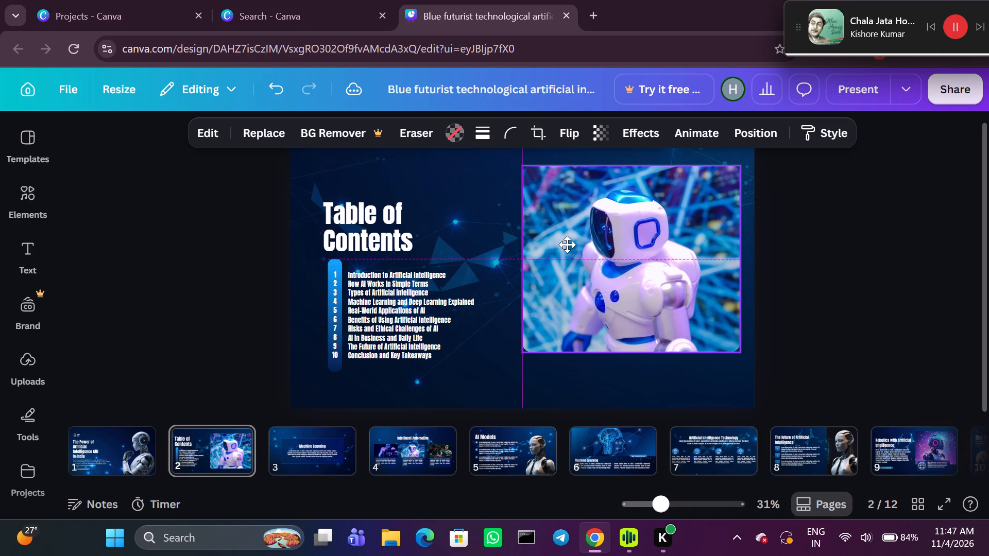
drag(567, 245, 545, 240)
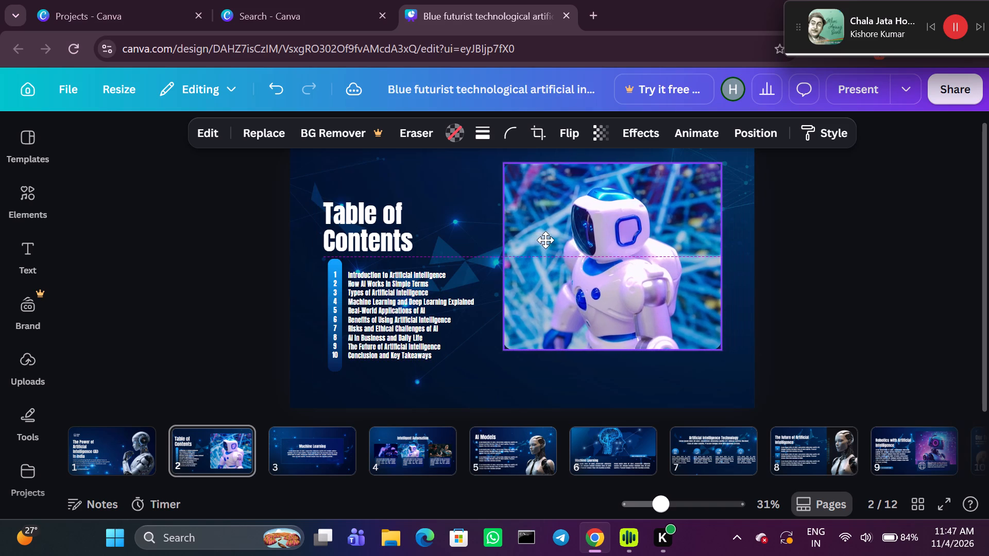
drag(545, 240, 568, 244)
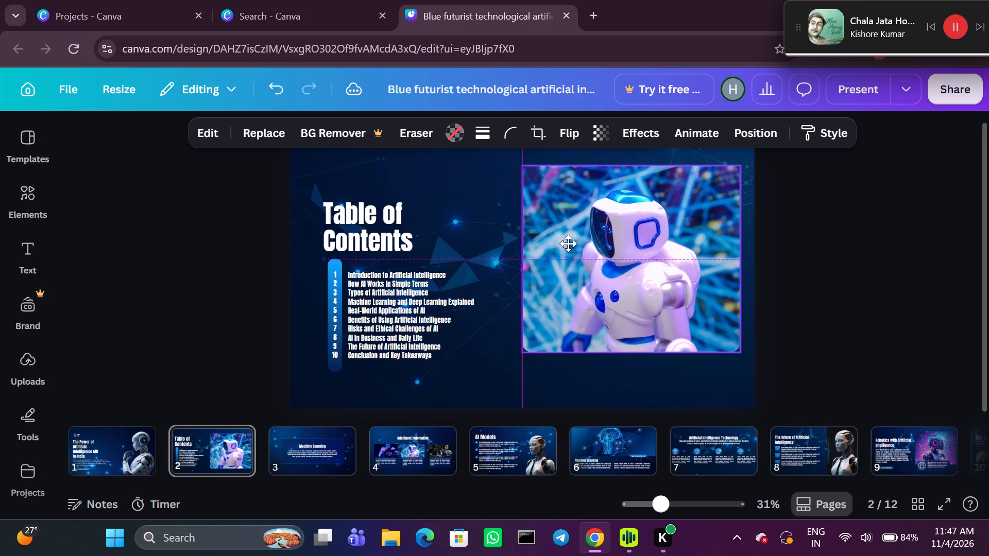
drag(568, 244, 569, 241)
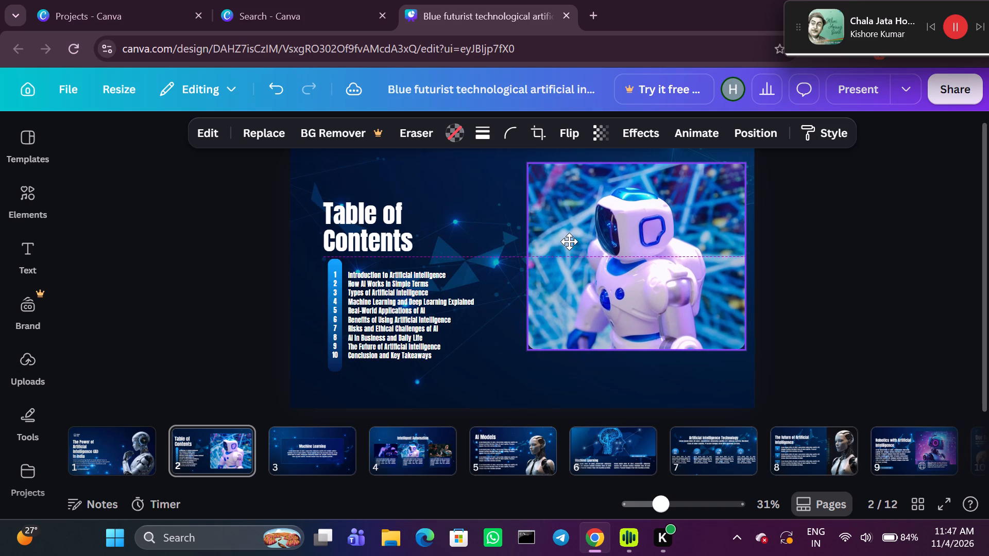
drag(569, 241, 568, 243)
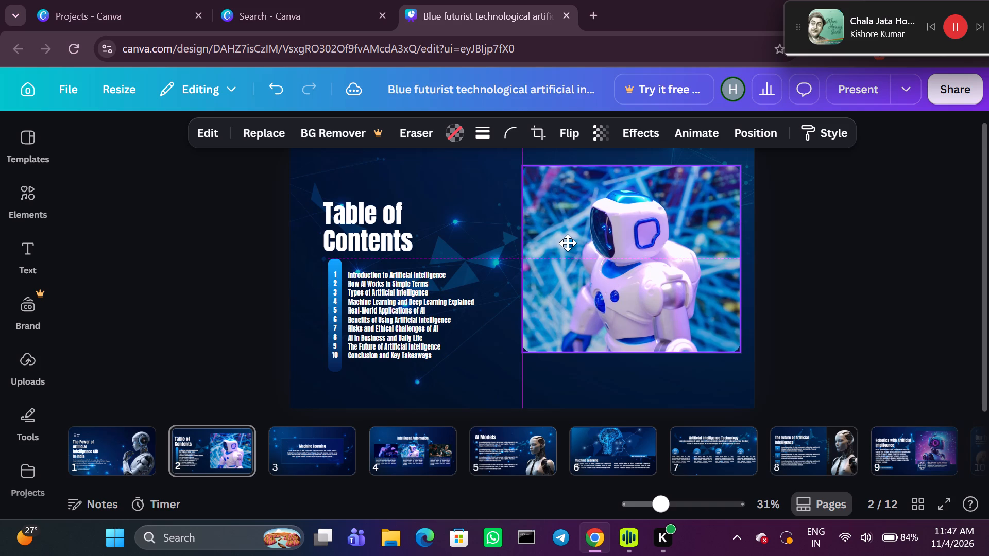
drag(568, 243, 565, 239)
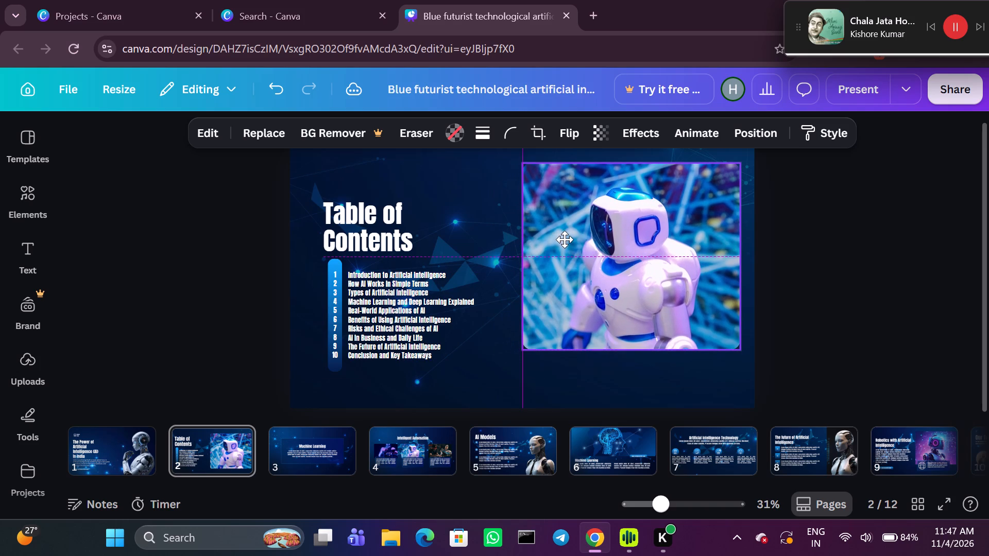
drag(565, 239, 583, 244)
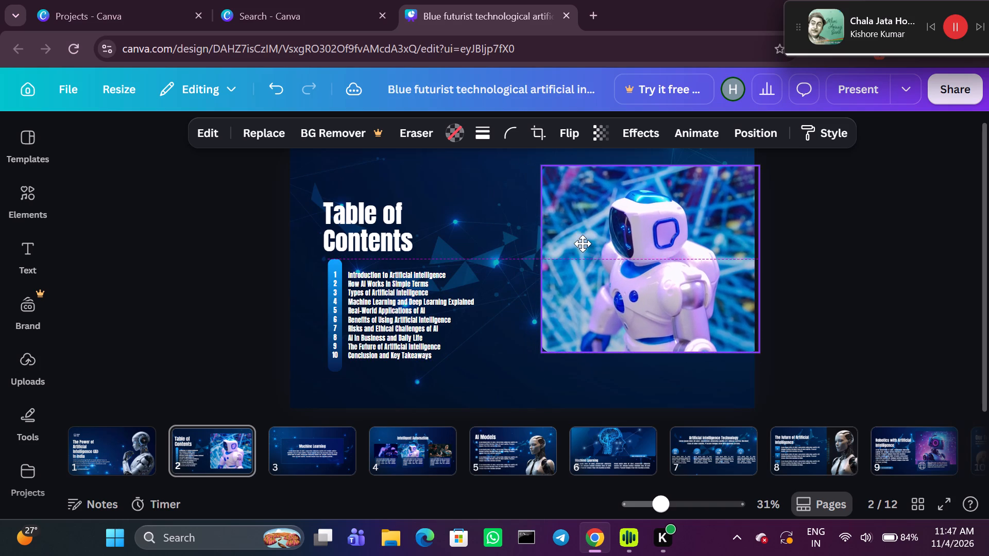
drag(583, 244, 580, 244)
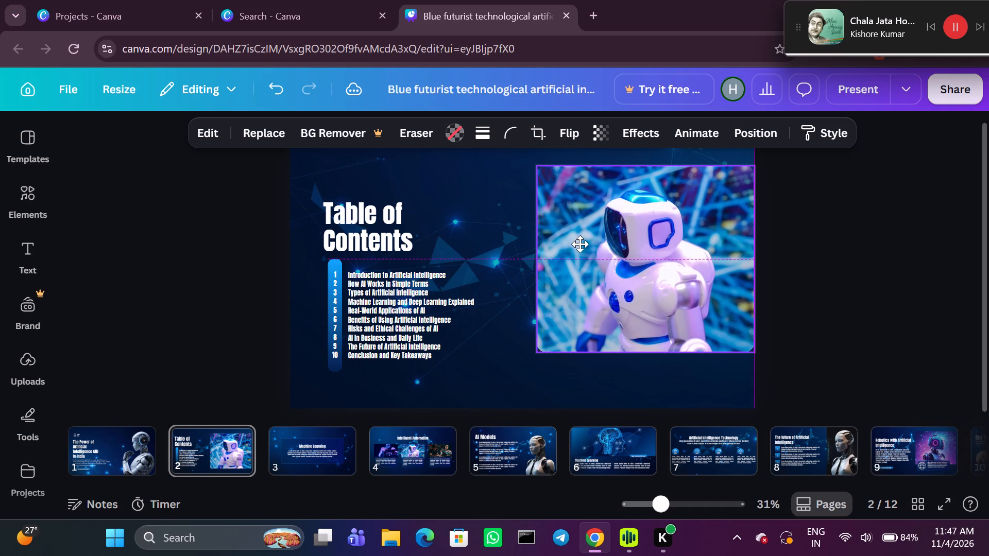
drag(580, 244, 579, 245)
drag(579, 245, 579, 245)
drag(579, 245, 556, 239)
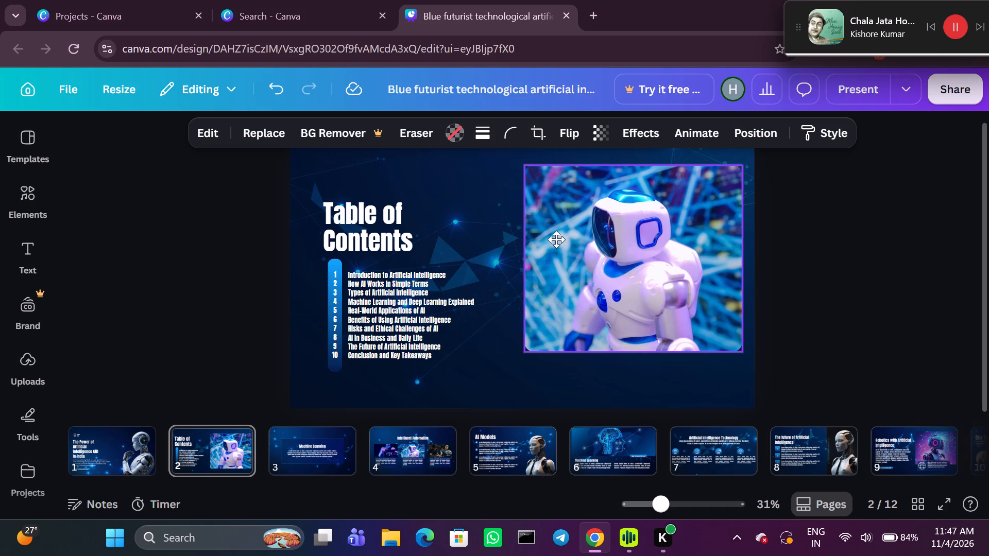
drag(556, 239, 580, 245)
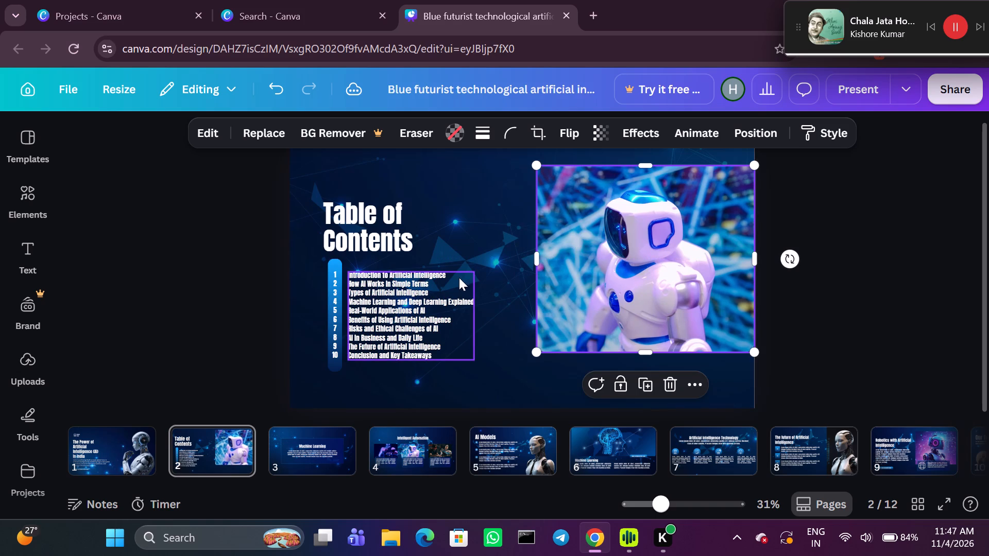
Change the Table of Contents list entries to IBM Plex Sans Devanagari, matching the font of the cover's description paragraph.
click(444, 273)
click(444, 273)
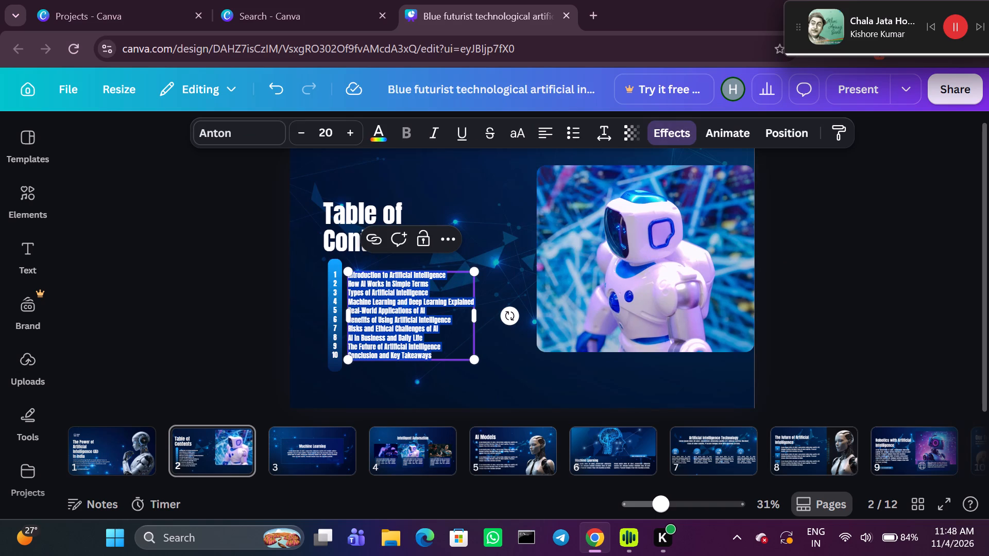
click(128, 451)
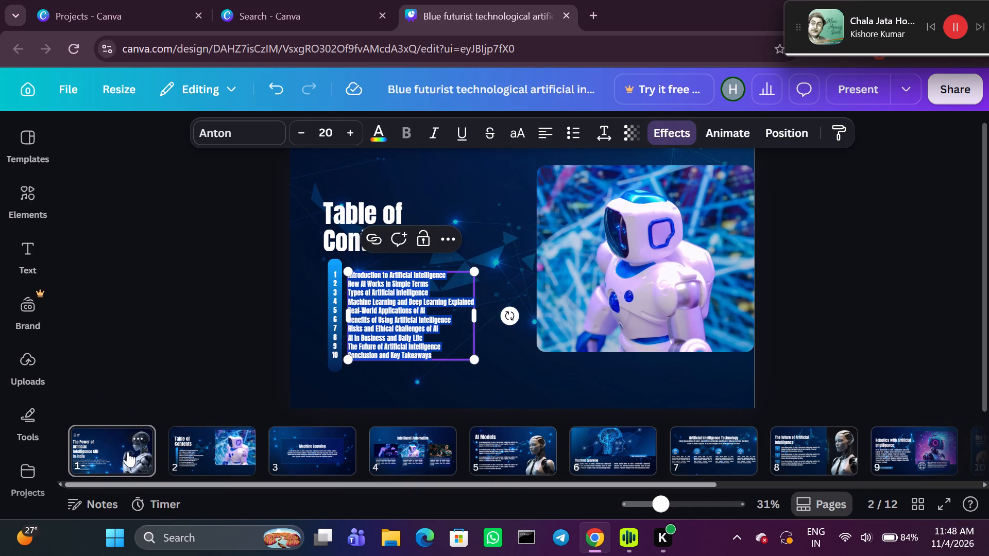
click(343, 334)
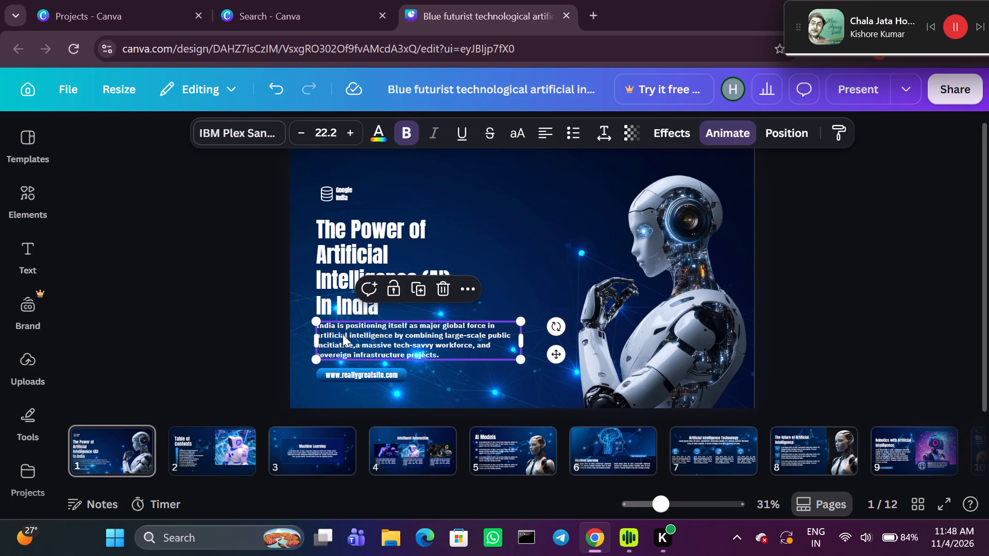
click(193, 435)
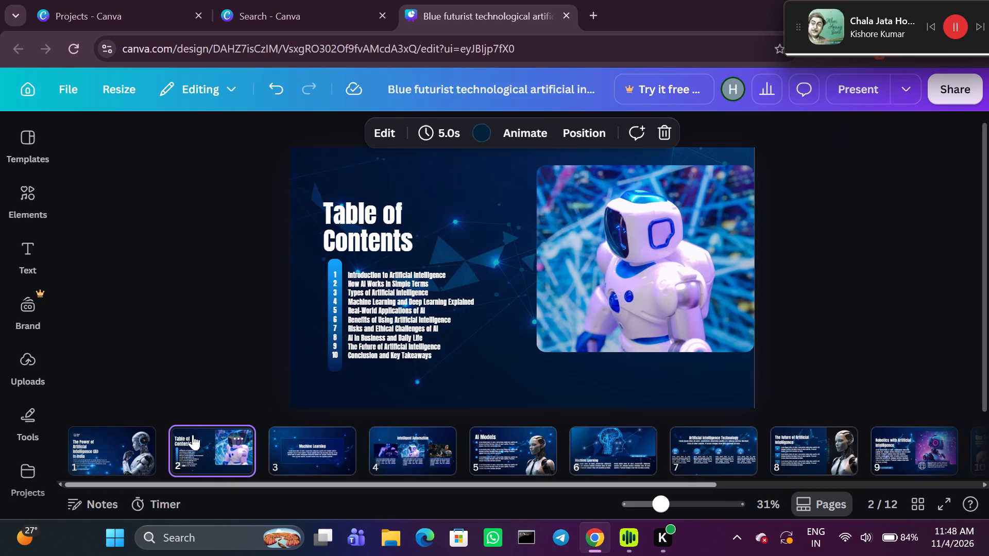
click(368, 314)
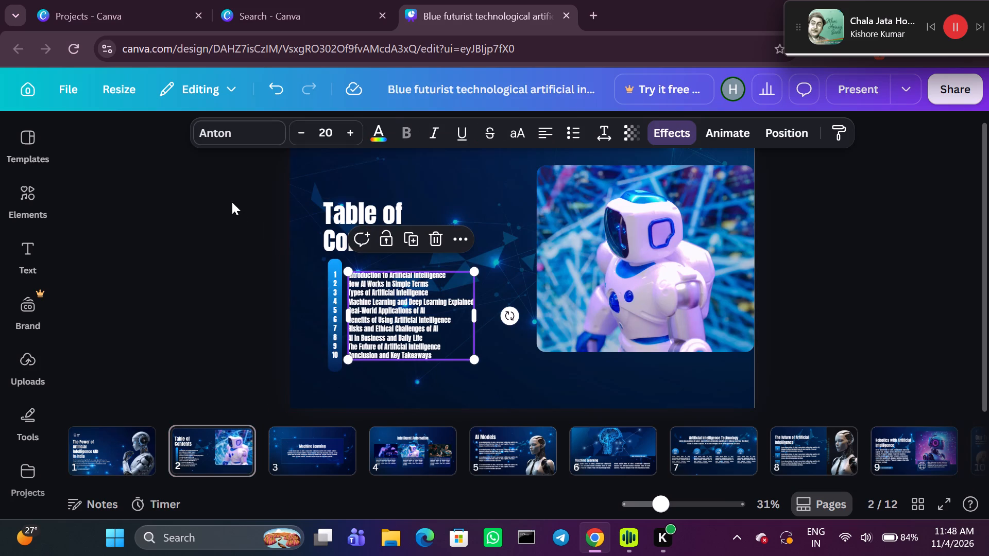
click(251, 121)
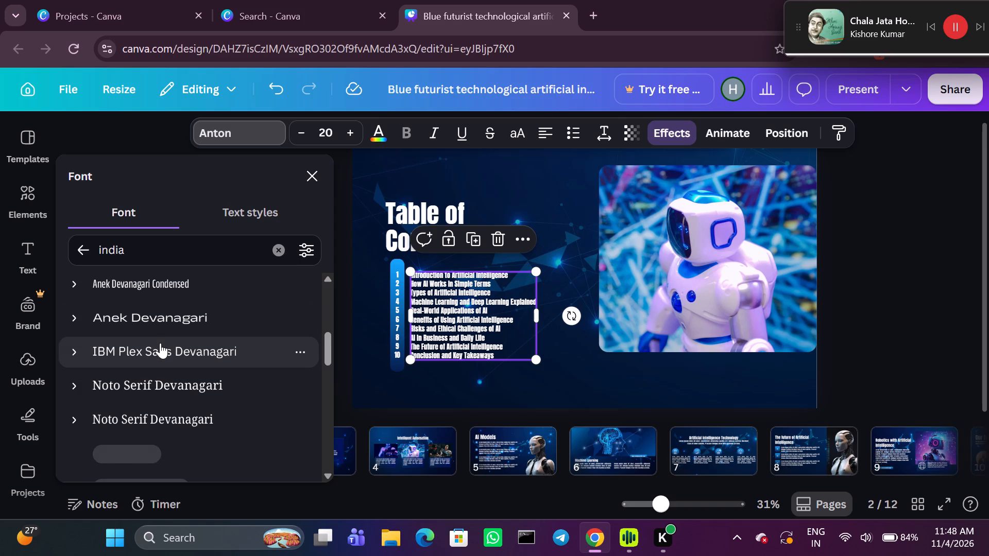
click(160, 343)
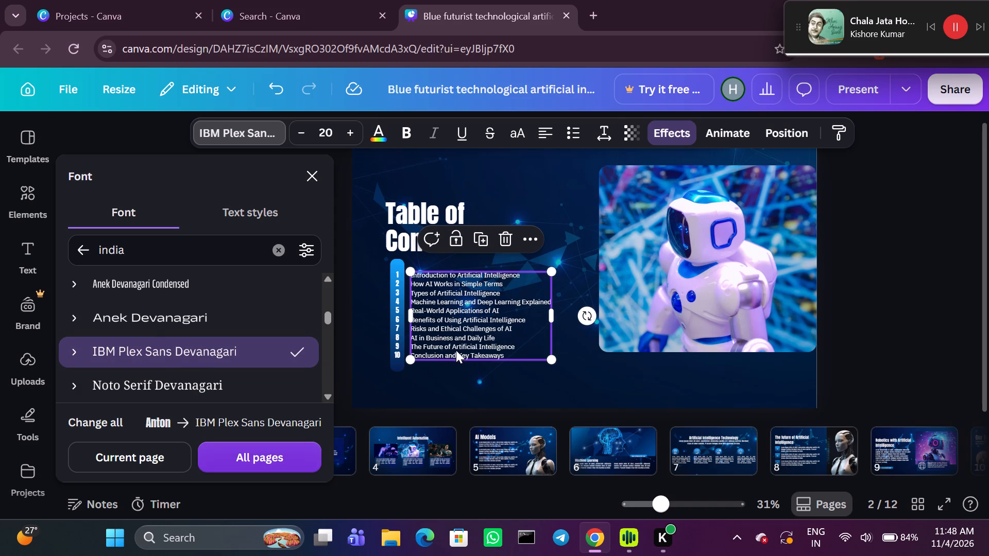
click(473, 321)
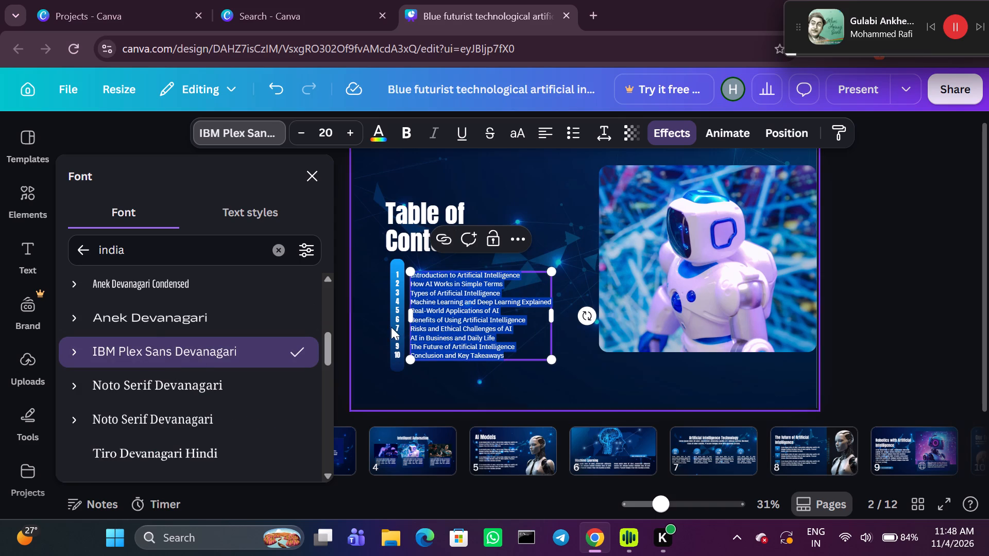
click(321, 169)
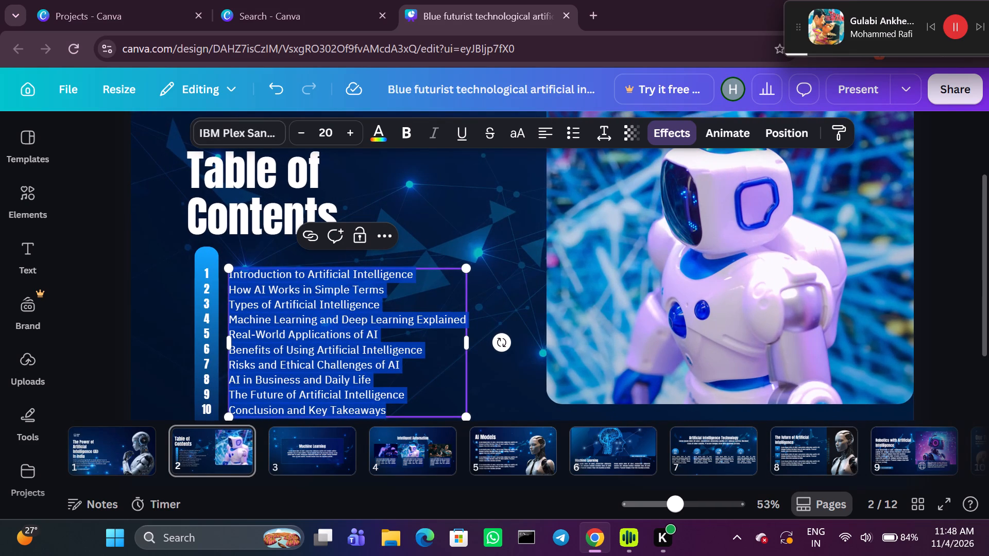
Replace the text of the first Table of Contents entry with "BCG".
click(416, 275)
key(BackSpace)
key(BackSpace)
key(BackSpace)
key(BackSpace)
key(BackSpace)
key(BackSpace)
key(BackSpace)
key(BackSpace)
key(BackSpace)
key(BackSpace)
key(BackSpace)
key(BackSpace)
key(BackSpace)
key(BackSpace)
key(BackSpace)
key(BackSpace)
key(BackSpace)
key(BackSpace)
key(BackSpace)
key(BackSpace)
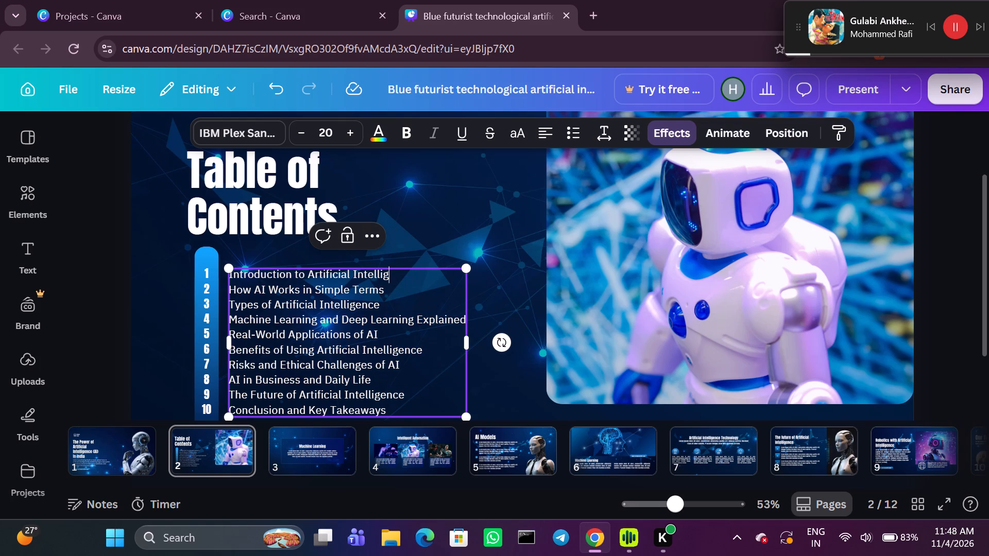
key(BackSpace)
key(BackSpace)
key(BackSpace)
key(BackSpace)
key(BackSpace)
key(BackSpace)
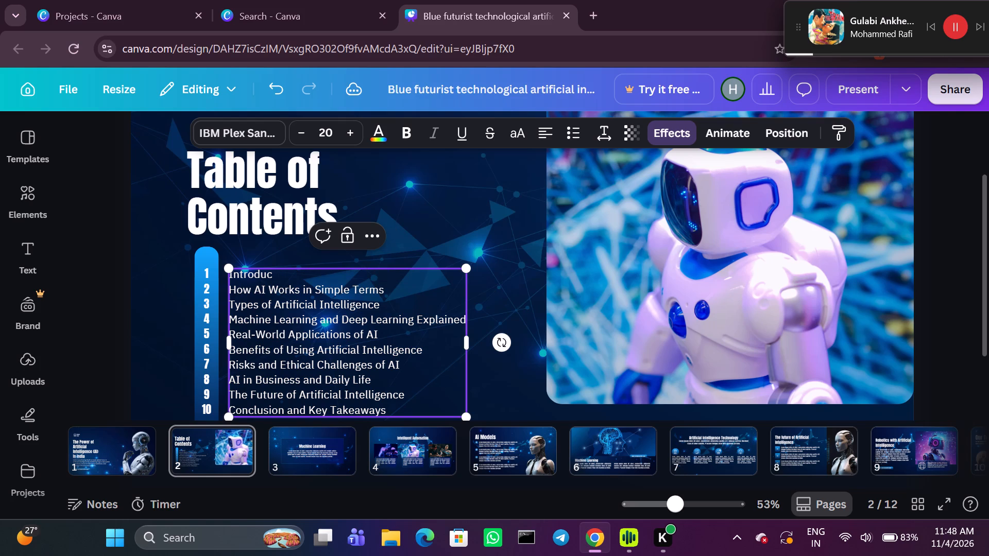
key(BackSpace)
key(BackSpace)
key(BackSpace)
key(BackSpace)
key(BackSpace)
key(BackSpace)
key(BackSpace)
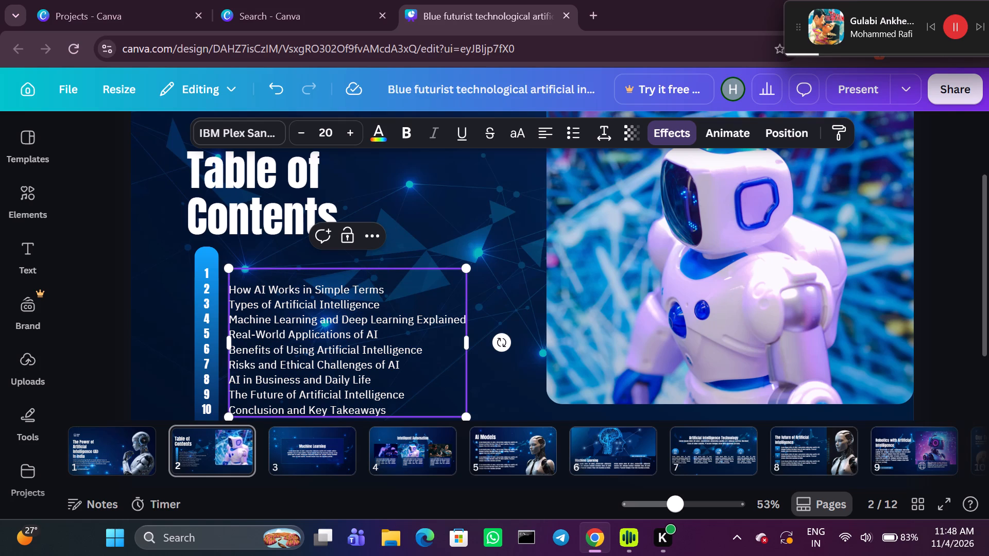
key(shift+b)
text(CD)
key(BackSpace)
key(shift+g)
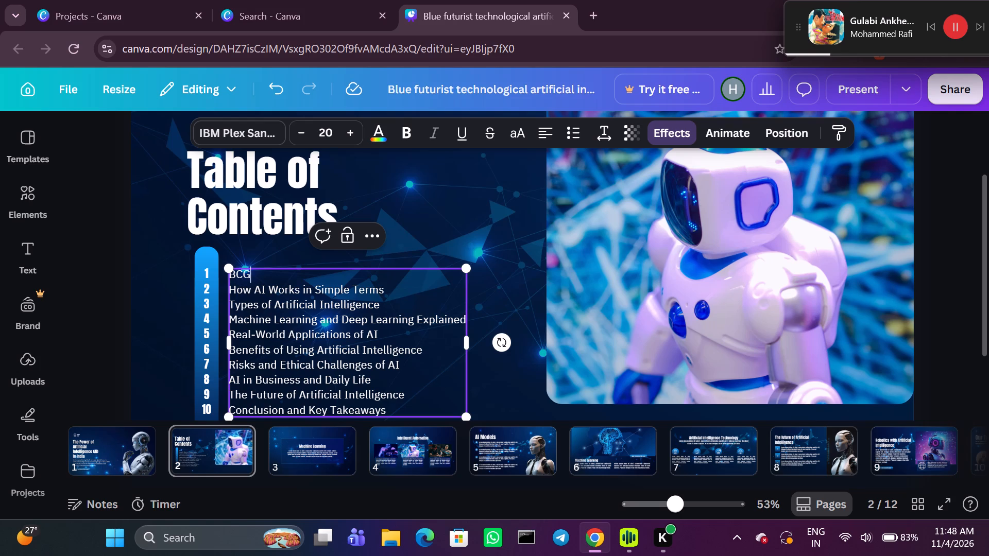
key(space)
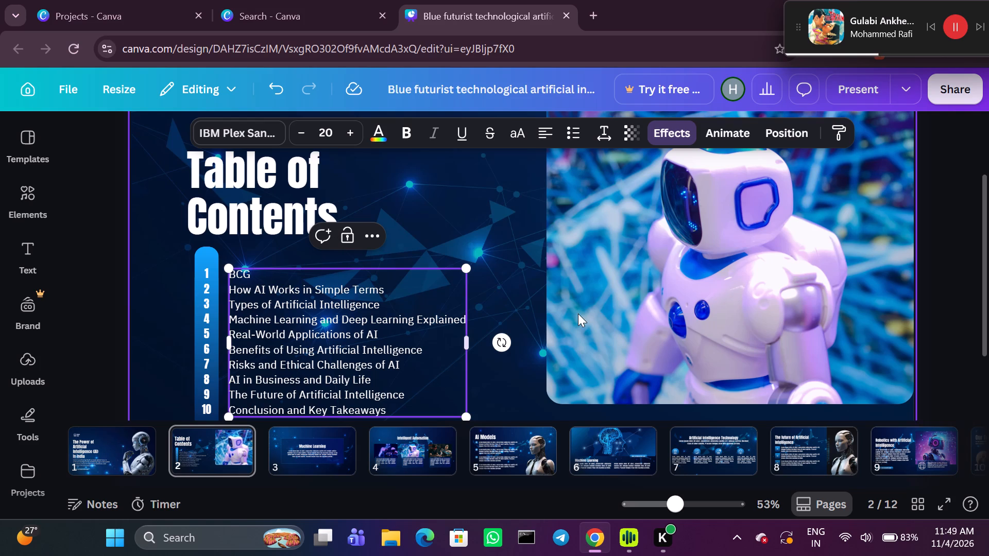
Move the robot image slightly lower on the slide, keeping it flush with the slide's right edge.
drag(670, 238, 660, 264)
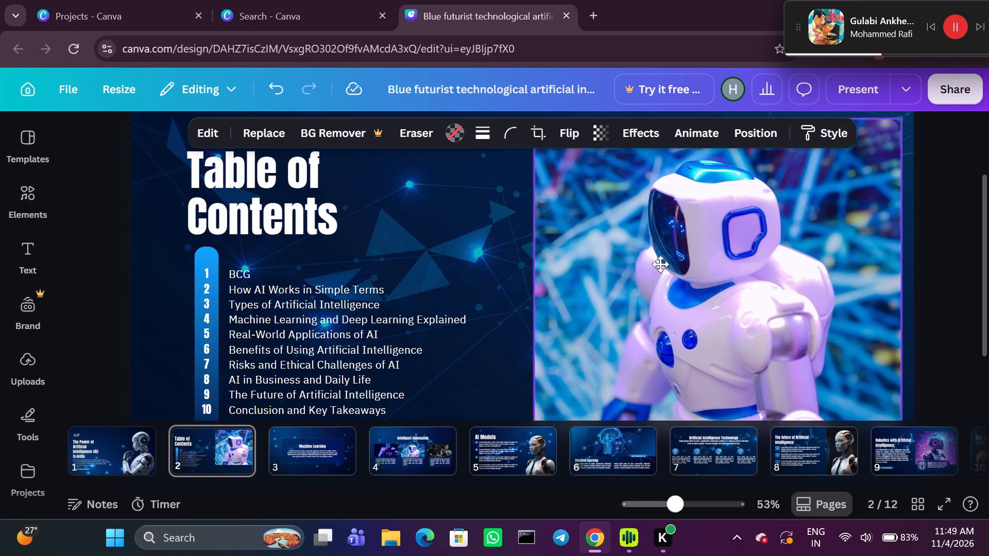
drag(660, 264, 673, 260)
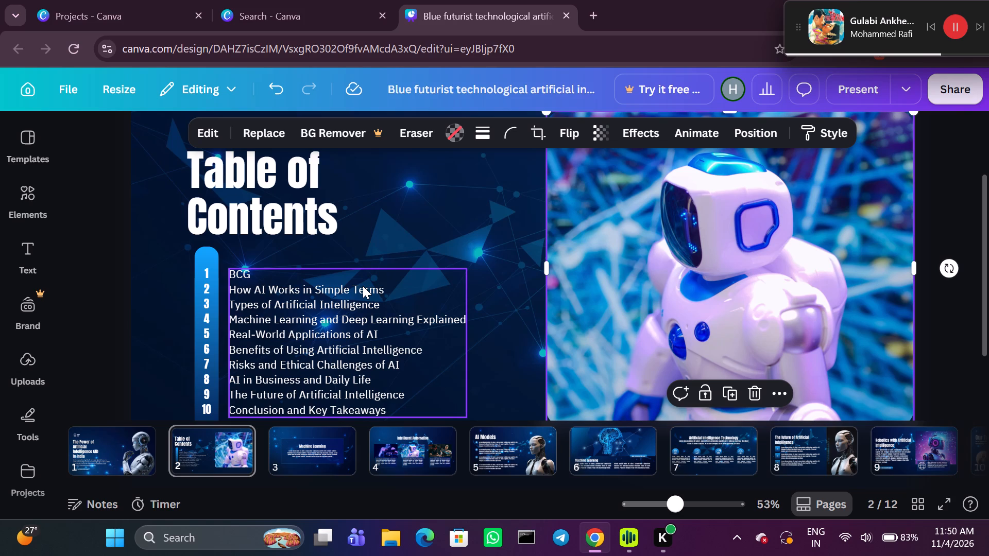
Rewrite the first Table of Contents entry as "Introduction to AI.".
double_click(251, 275)
key(BackSpace)
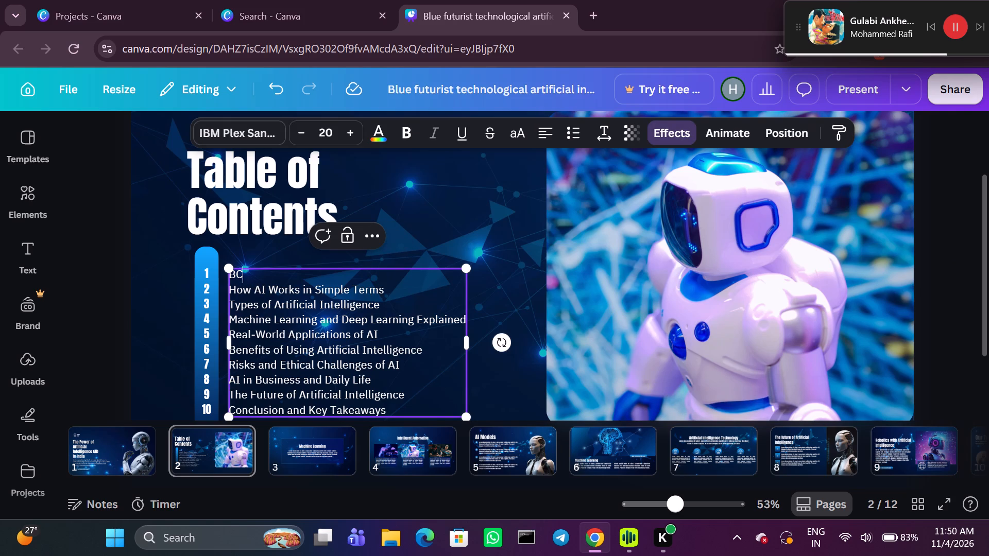
key(BackSpace)
key(BackSpace)
text(In)
text(tro)
text(duction)
key(space)
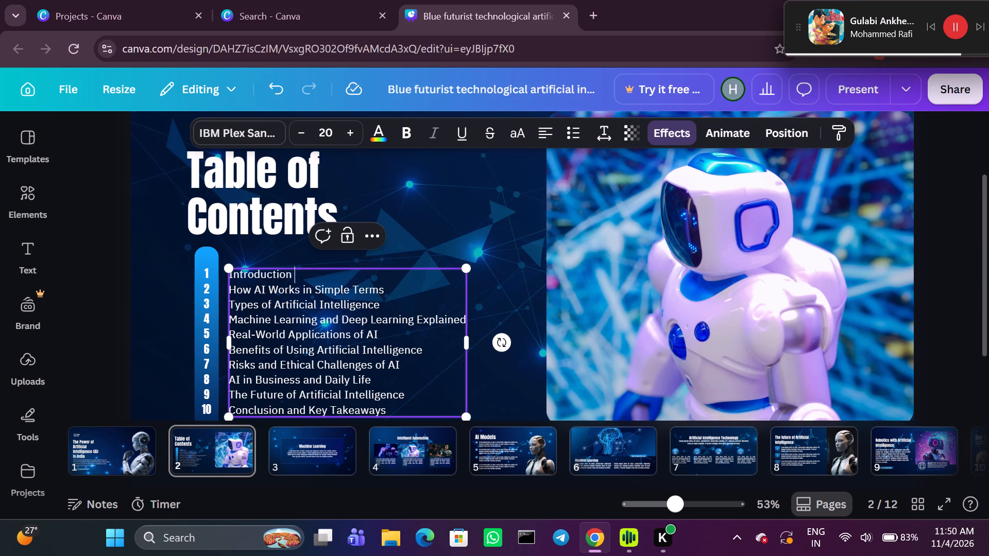
text(to)
key(space)
text(AI)
key(period)
Rewrite the second Table of Contents entry as "Growth of AI in India.", keeping "Types of Artificial Intelligence" on its own line below.
drag(392, 292, 362, 299)
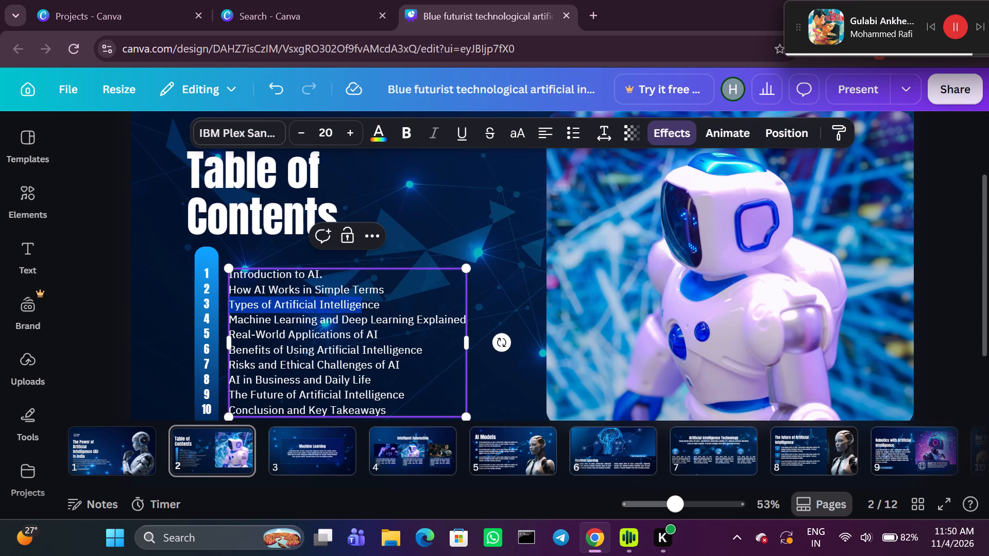
drag(362, 299, 248, 299)
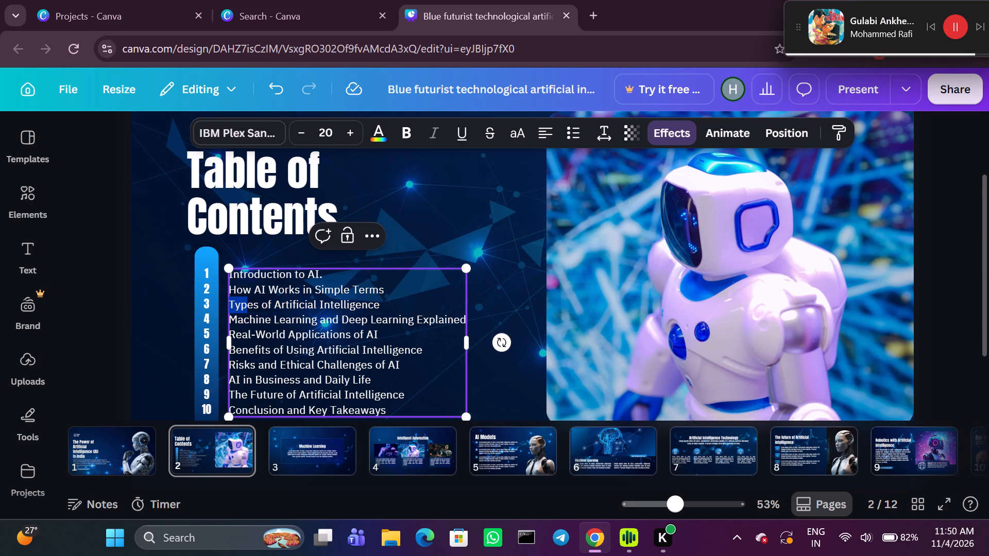
drag(248, 299, 229, 293)
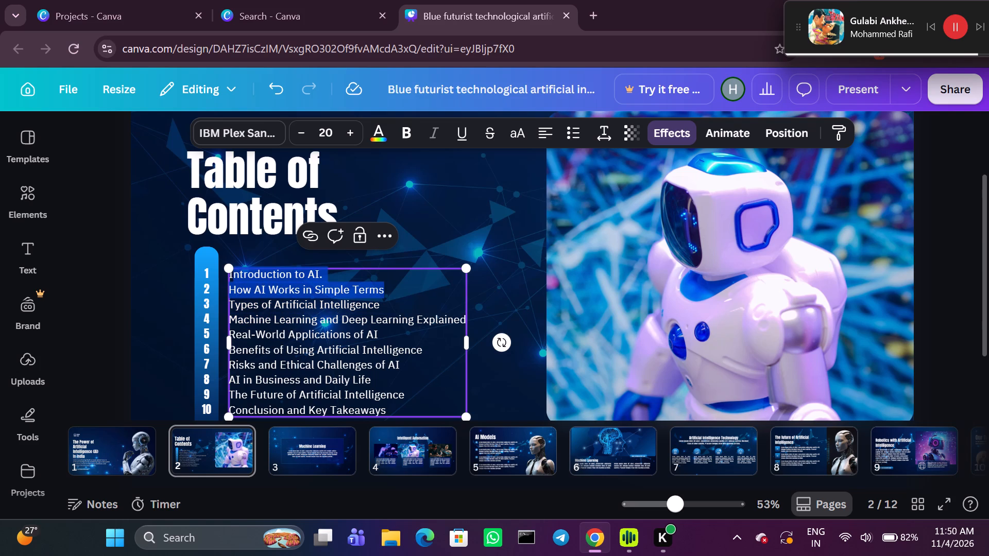
click(383, 282)
click(383, 282)
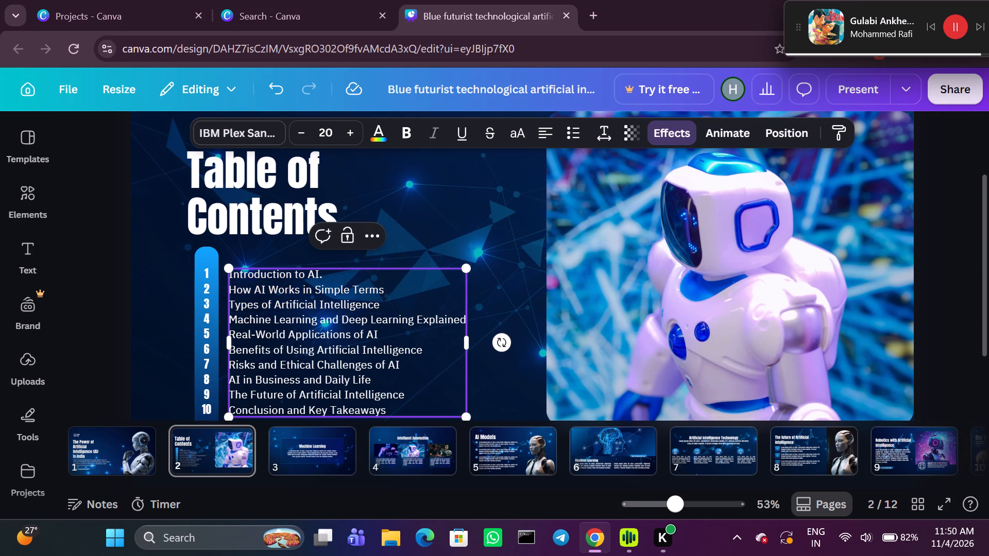
key(BackSpace)
key(BackSpace)
key(BackSpace)
key(BackSpace)
key(BackSpace)
key(BackSpace)
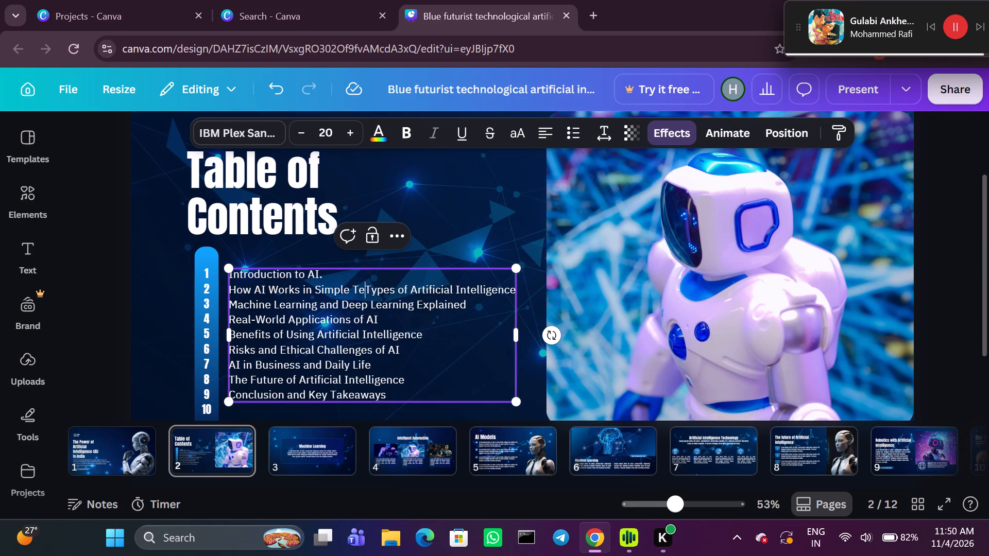
key(BackSpace)
key(BackSpace)
key(BackSpace)
key(BackSpace)
key(BackSpace)
key(BackSpace)
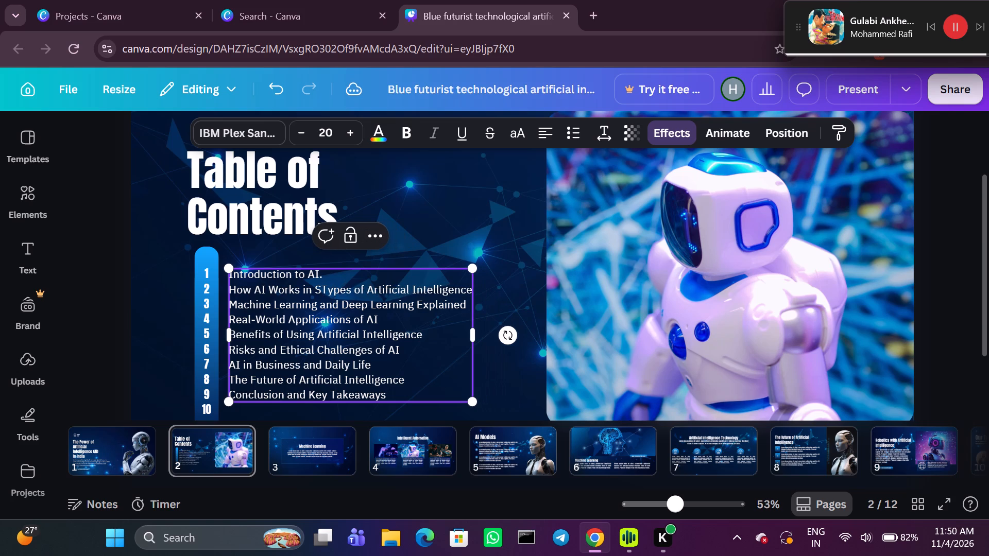
key(BackSpace)
key(BackSpace)
key(BackSpace)
key(BackSpace)
key(BackSpace)
key(BackSpace)
key(BackSpace)
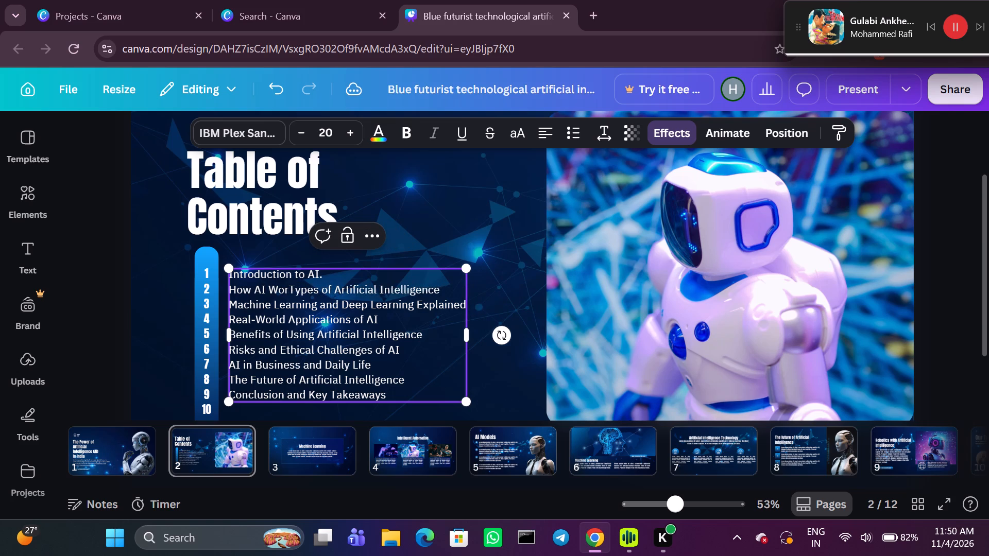
key(BackSpace)
key(BackSpace)
key(BackSpace)
key(BackSpace)
key(BackSpace)
key(BackSpace)
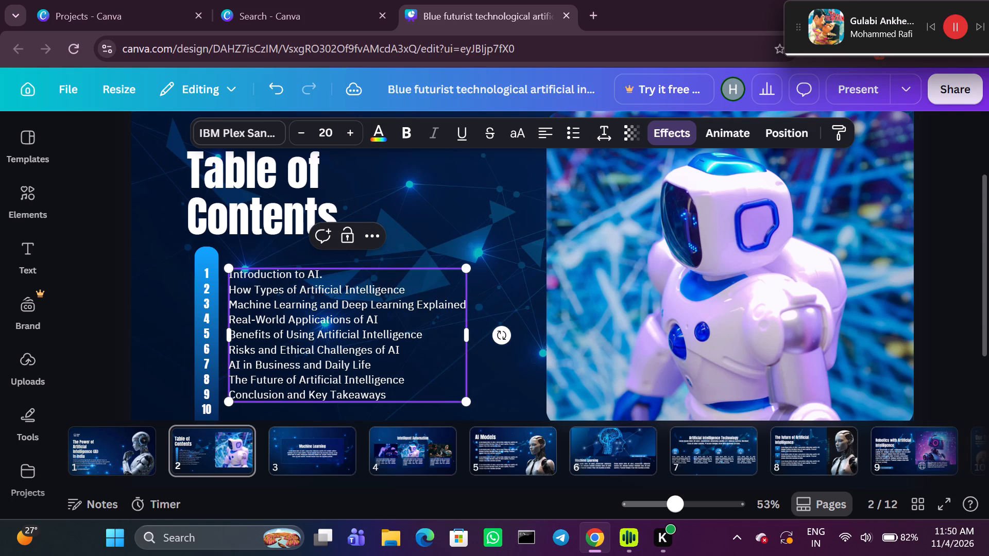
key(BackSpace)
key(BackSpace)
key(BackSpace)
key(BackSpace)
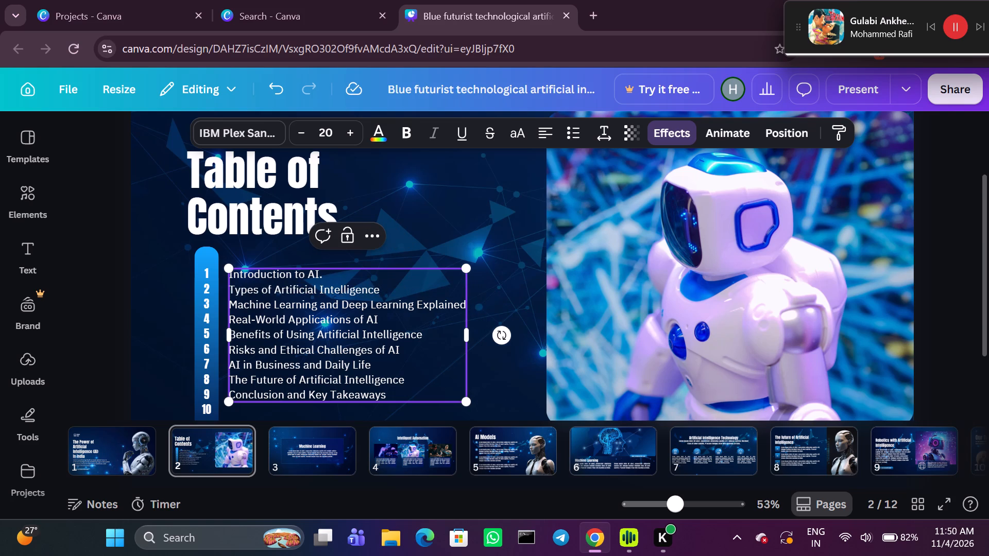
text(Gr)
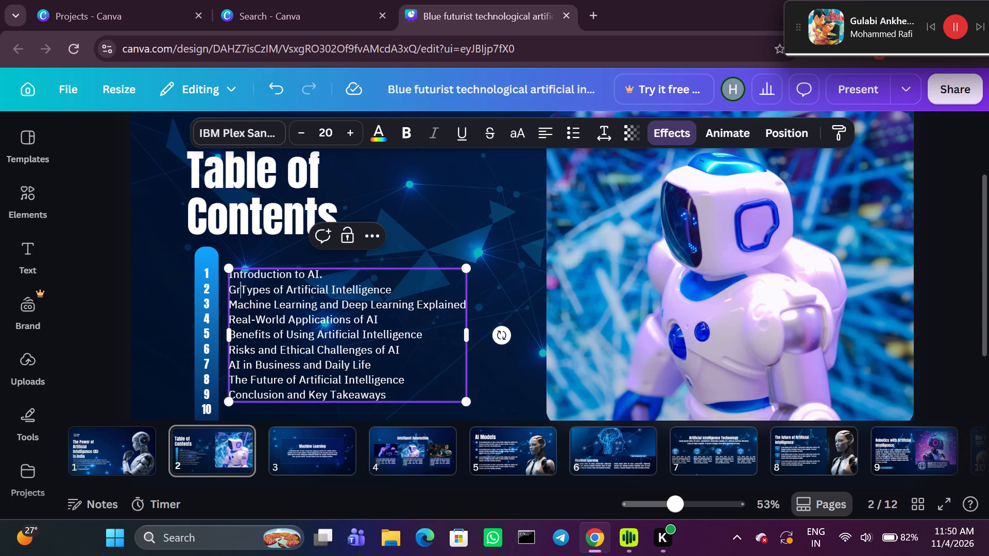
text(owth)
key(space)
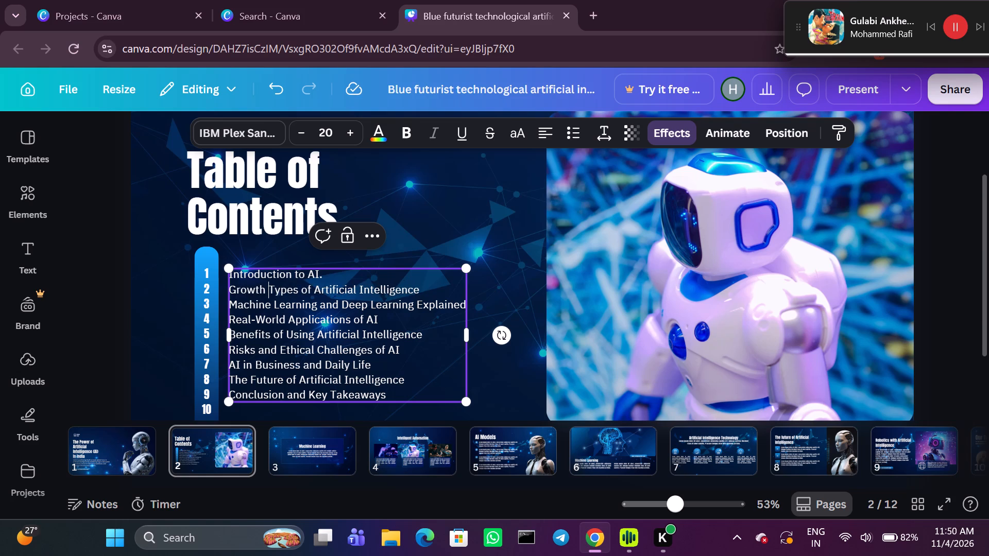
text(of)
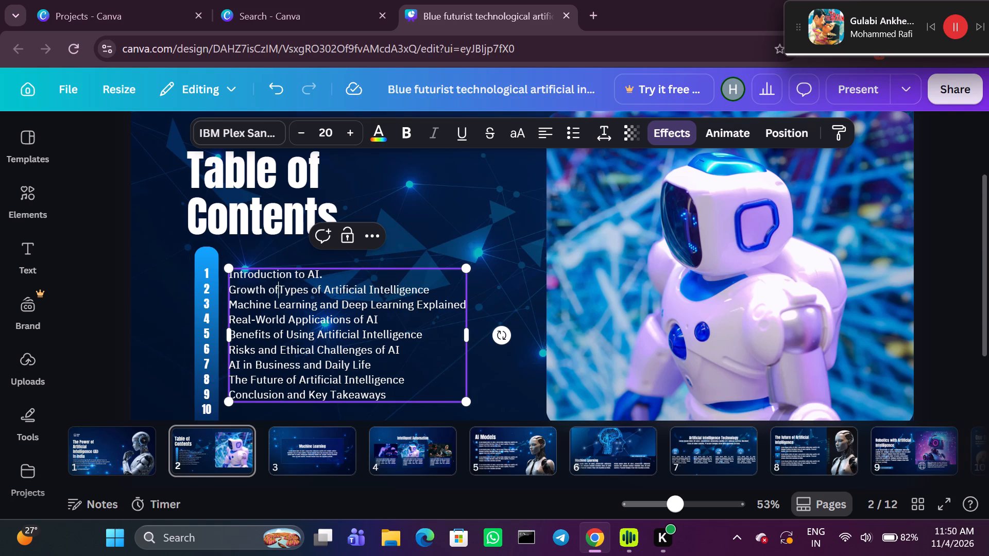
key(space)
text(AI)
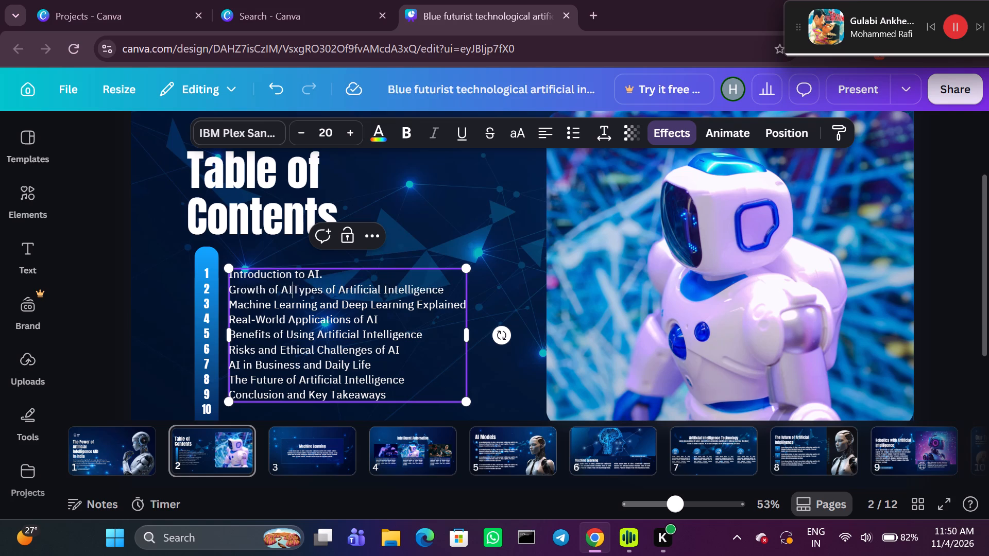
key(space)
text(in INd)
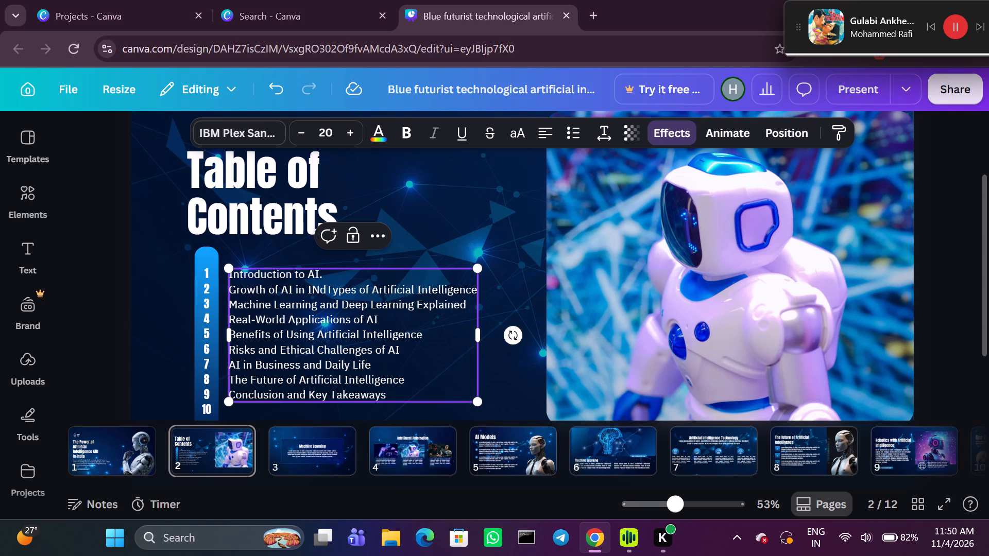
key(BackSpace)
key(BackSpace)
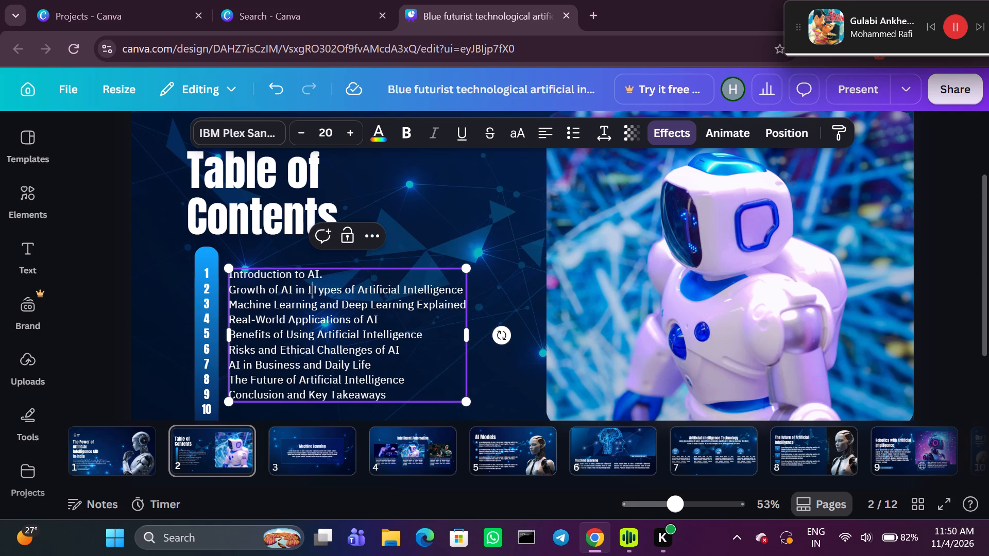
text(ndia)
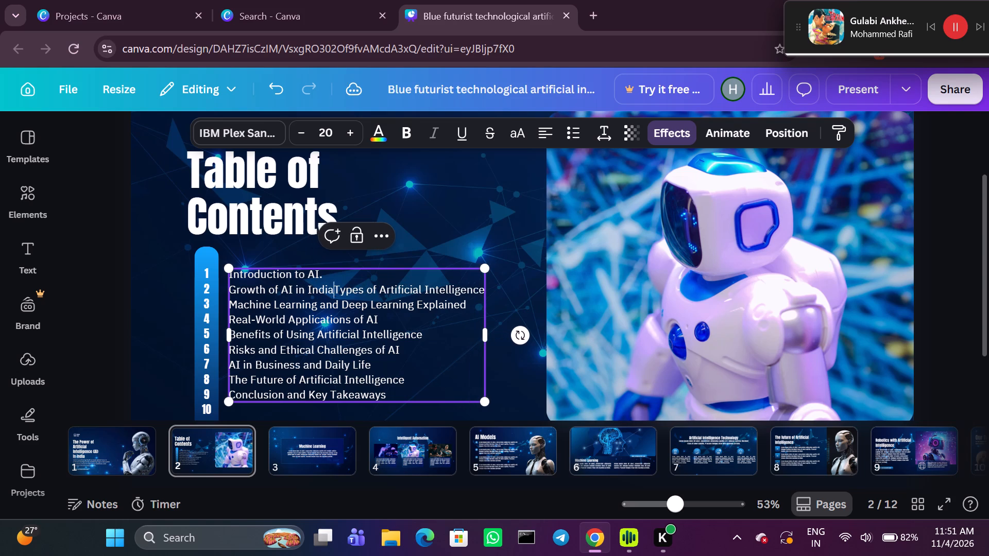
key(period)
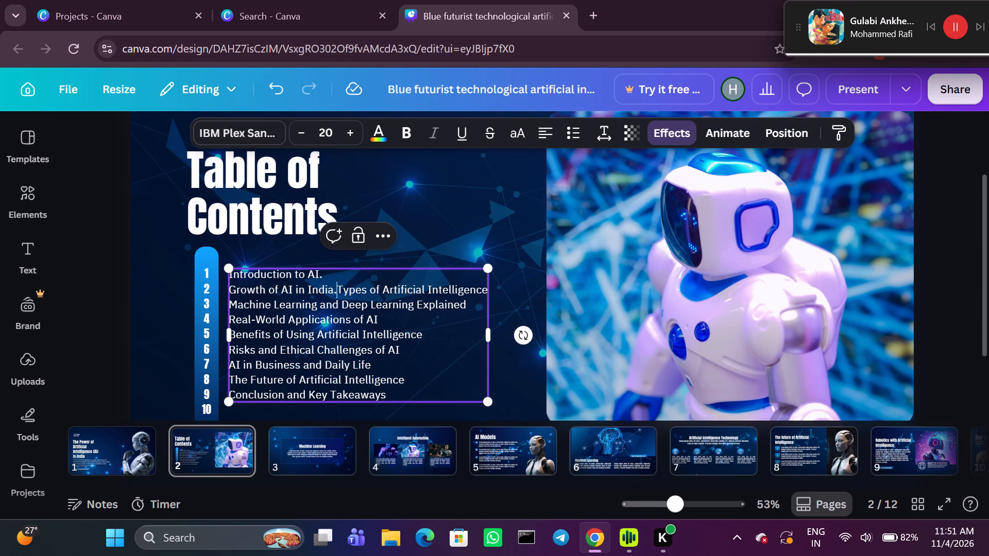
key(Return)
Rewrite the third Table of Contents entry as "Applications of AI in India.".
click(383, 305)
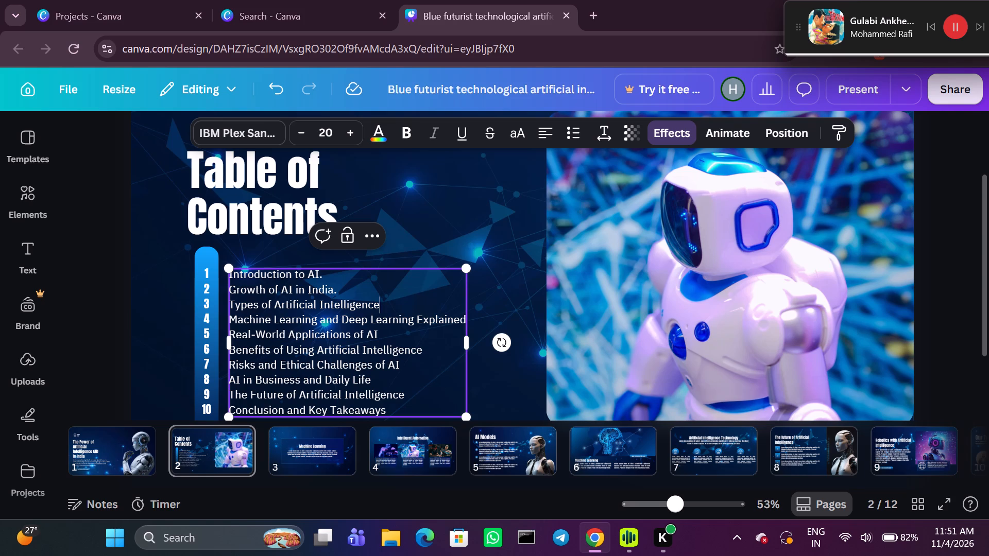
key(BackSpace)
key(BackSpace)
key(BackSpace)
key(BackSpace)
key(BackSpace)
key(BackSpace)
key(BackSpace)
key(BackSpace)
key(BackSpace)
key(BackSpace)
key(BackSpace)
key(BackSpace)
key(BackSpace)
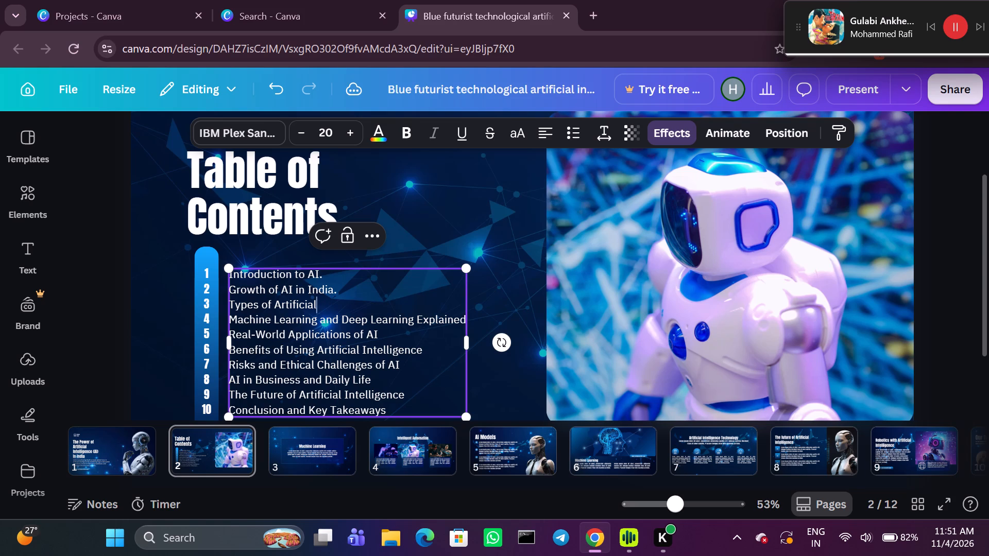
key(BackSpace)
key(BackSpace)
key(BackSpace)
key(BackSpace)
key(BackSpace)
key(BackSpace)
key(BackSpace)
key(BackSpace)
key(BackSpace)
key(BackSpace)
key(BackSpace)
key(BackSpace)
key(BackSpace)
key(BackSpace)
key(BackSpace)
key(BackSpace)
key(BackSpace)
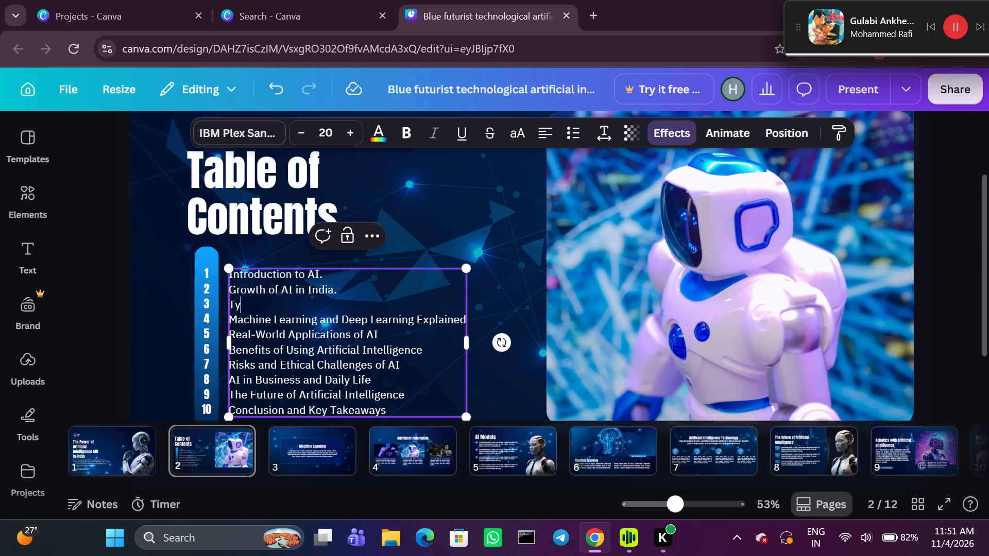
key(BackSpace)
key(BackSpace)
text(Application)
key(space)
key(BackSpace)
text(s)
key(space)
text(of)
key(space)
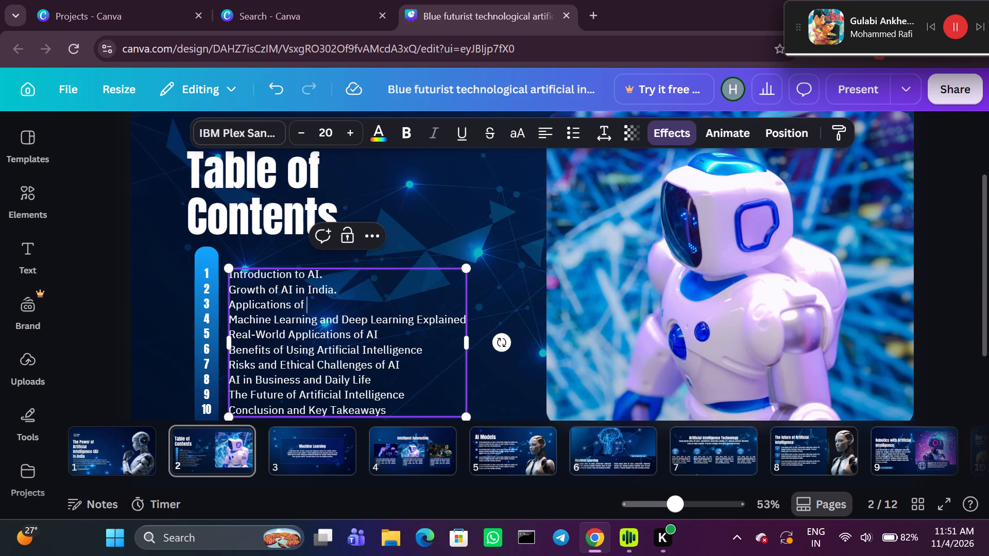
text(AI)
key(space)
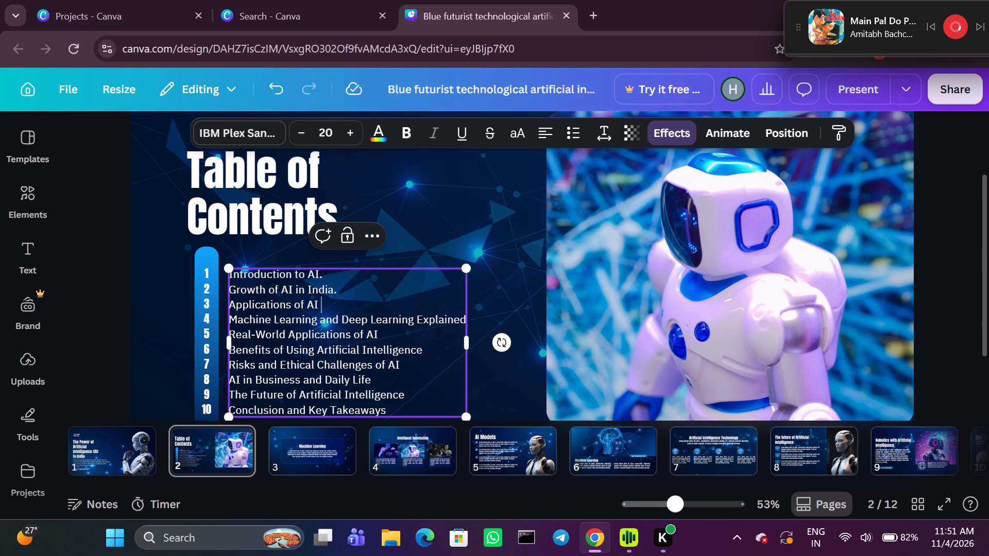
text(in in)
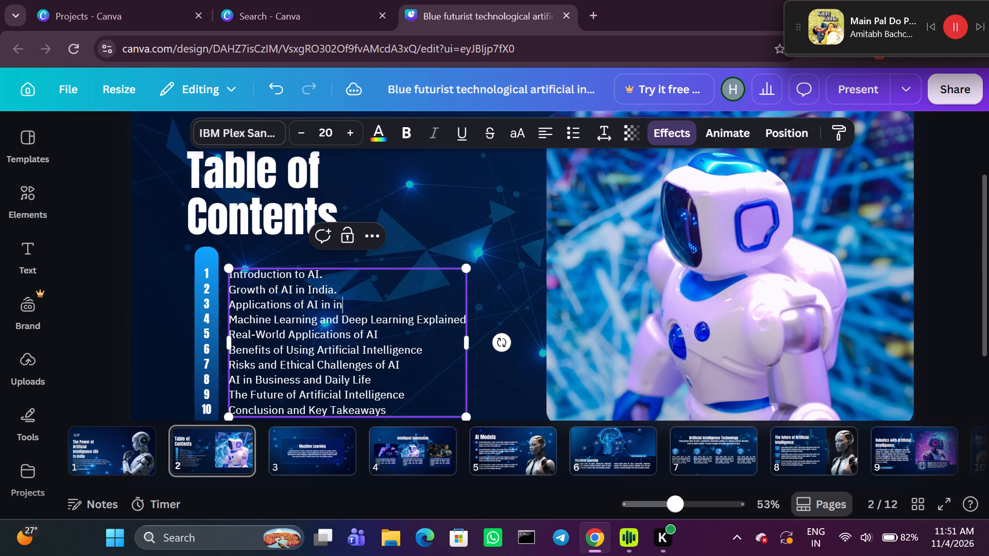
key(BackSpace)
key(BackSpace)
text(India)
key(period)
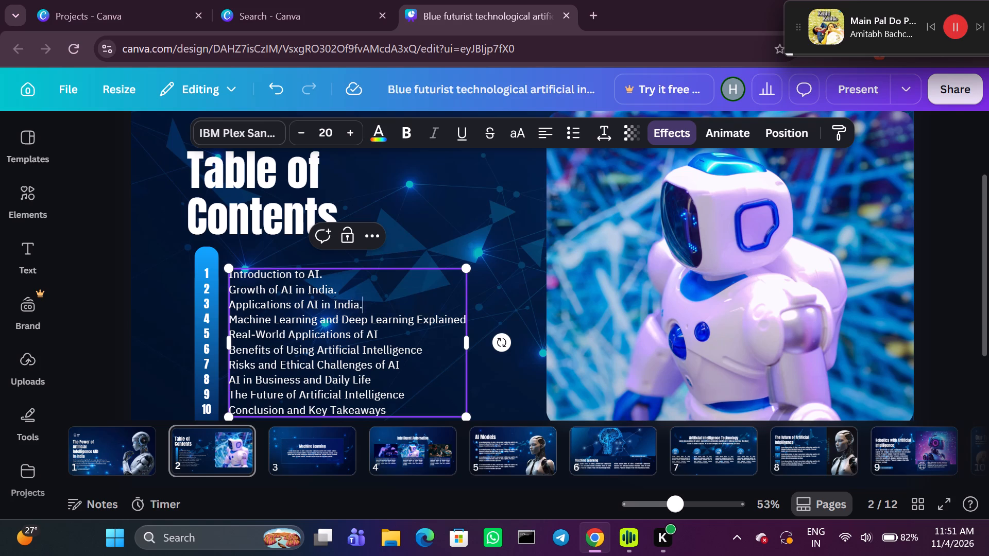
Rewrite the fourth Table of Contents entry as "AI and indian Economy.".
click(464, 317)
key(BackSpace)
key(BackSpace)
key(BackSpace)
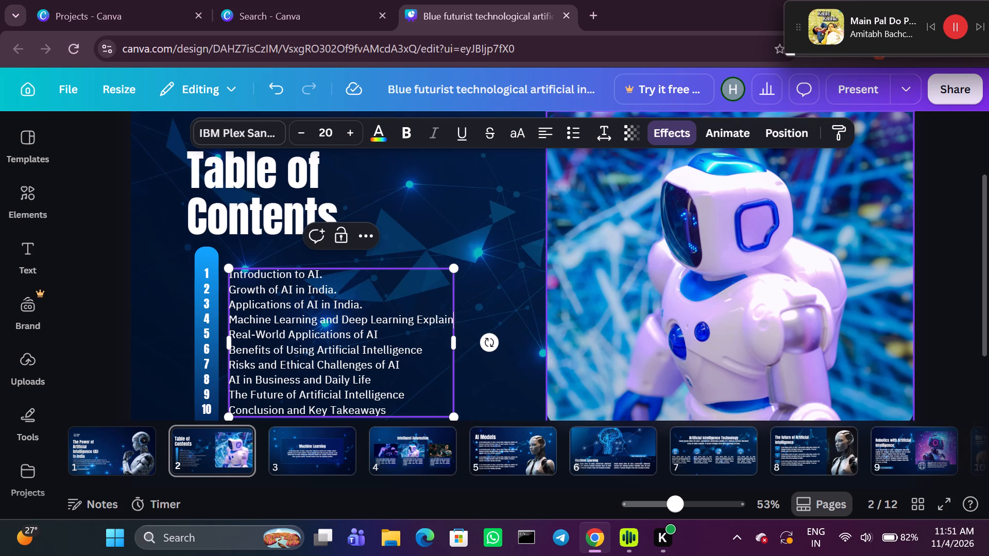
key(BackSpace)
key(BackSpace)
key(BackSpace)
key(BackSpace)
key(BackSpace)
key(BackSpace)
key(BackSpace)
key(BackSpace)
key(BackSpace)
key(BackSpace)
key(BackSpace)
key(BackSpace)
key(BackSpace)
key(BackSpace)
key(BackSpace)
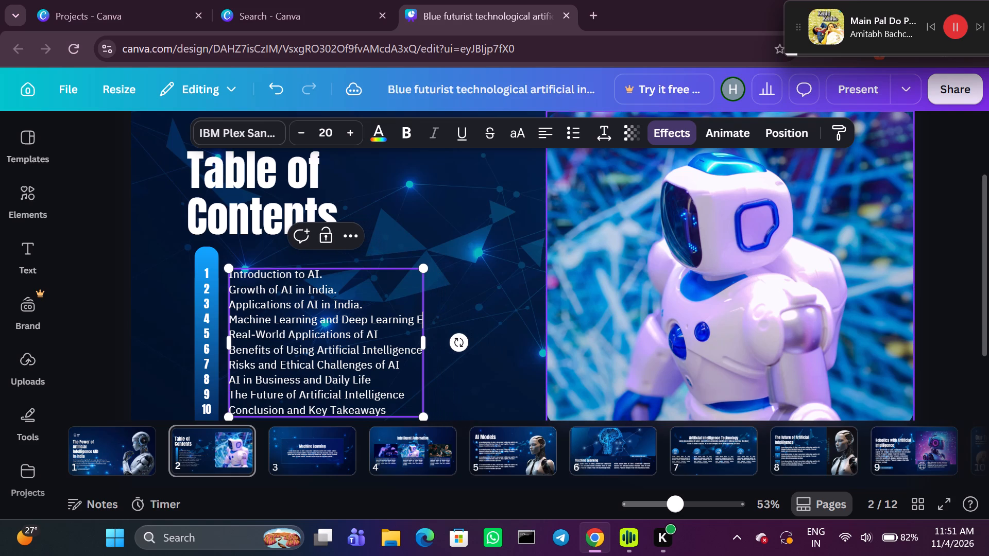
key(BackSpace)
key(BackSpace)
key(BackSpace)
key(BackSpace)
key(BackSpace)
key(BackSpace)
key(BackSpace)
key(BackSpace)
key(BackSpace)
key(BackSpace)
key(BackSpace)
key(BackSpace)
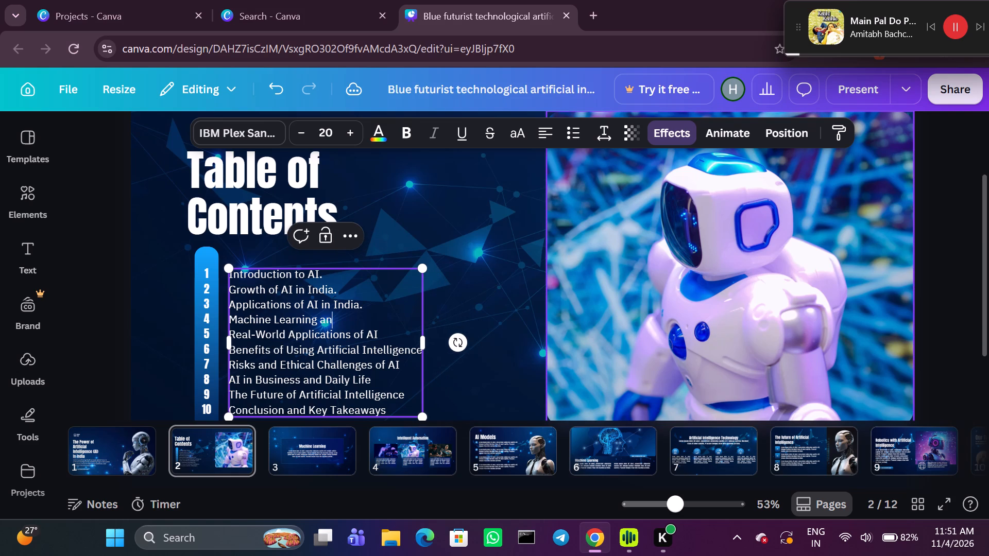
key(BackSpace)
key(BackSpace)
key(BackSpace)
key(BackSpace)
key(BackSpace)
key(BackSpace)
key(BackSpace)
key(BackSpace)
key(BackSpace)
key(BackSpace)
key(BackSpace)
key(BackSpace)
key(BackSpace)
key(BackSpace)
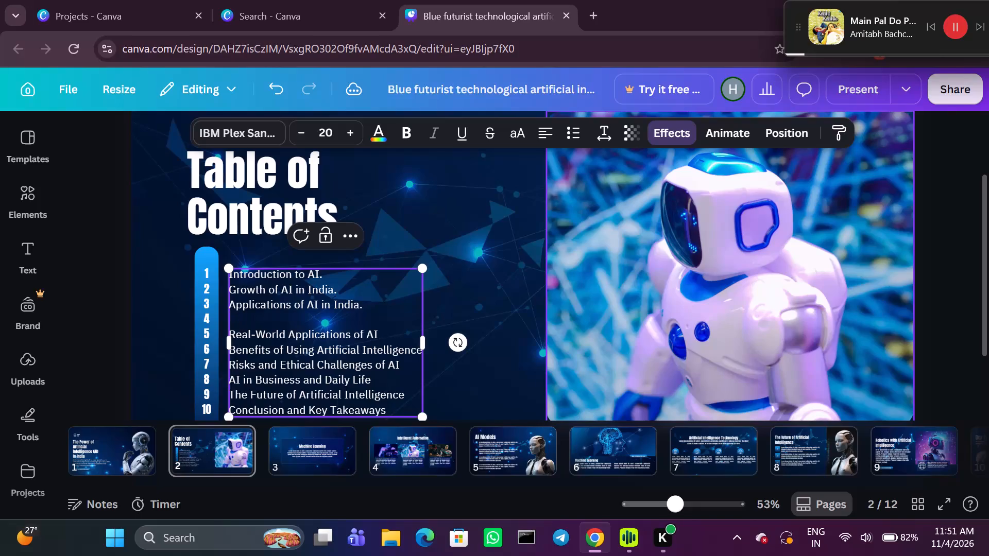
text(AI)
key(space)
text(and indian)
key(space)
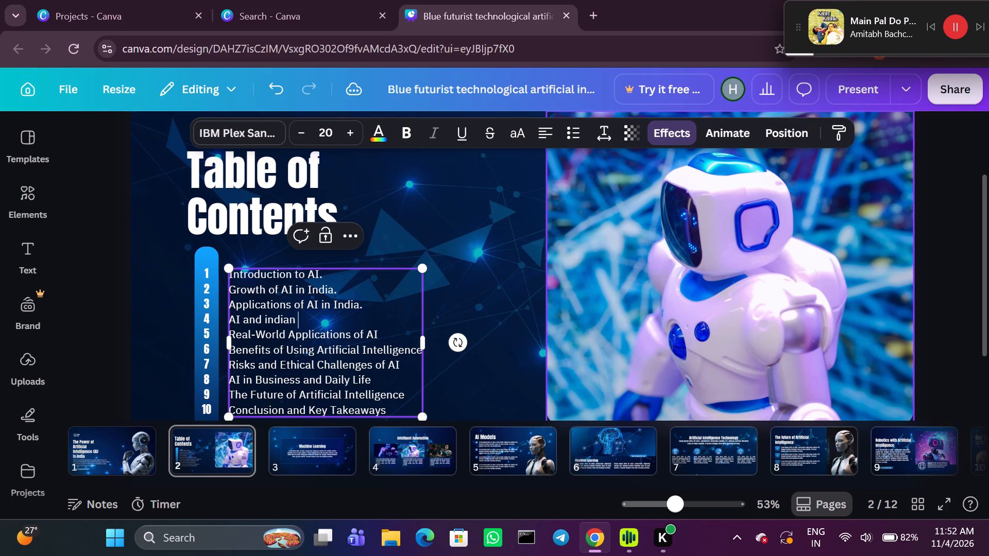
text(Eco)
text(co)
key(BackSpace)
key(BackSpace)
text(nomy)
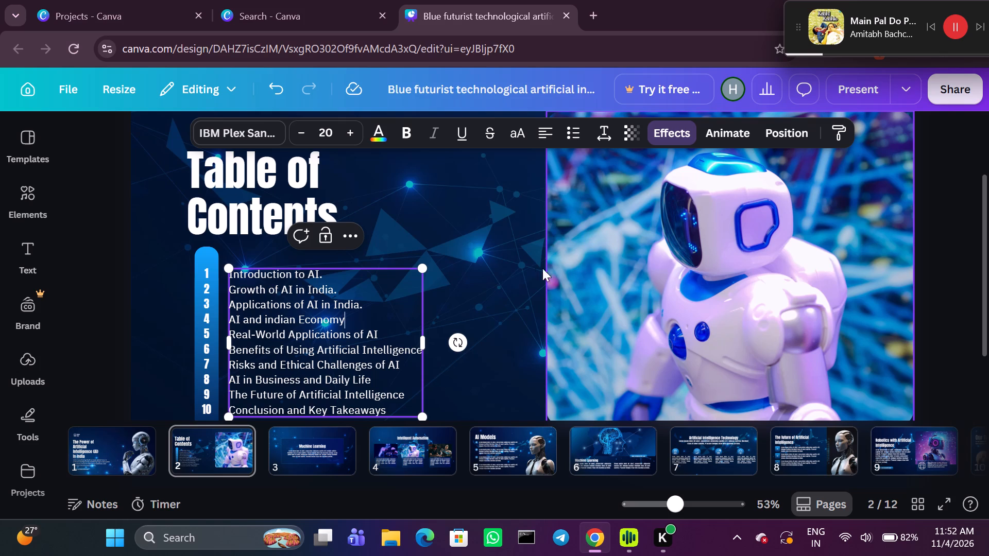
key(period)
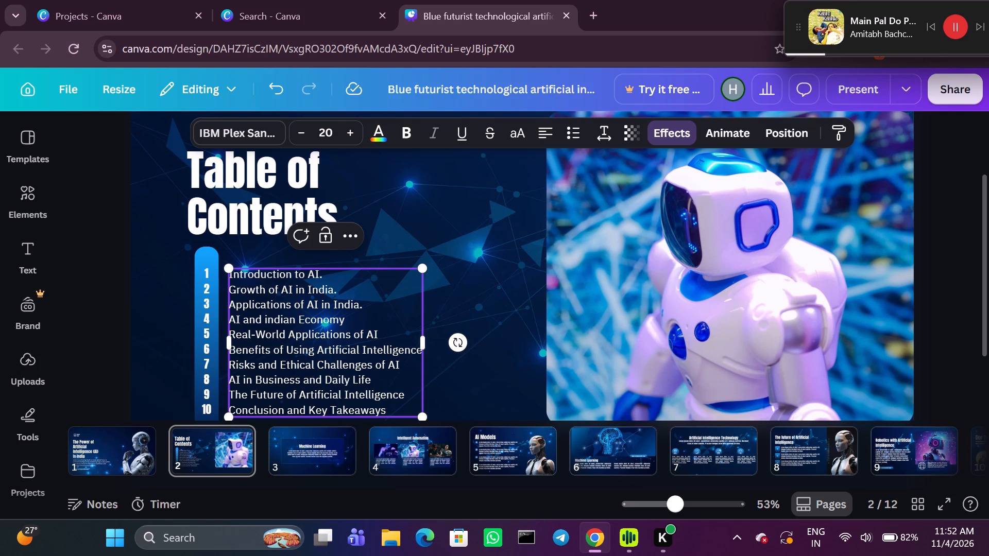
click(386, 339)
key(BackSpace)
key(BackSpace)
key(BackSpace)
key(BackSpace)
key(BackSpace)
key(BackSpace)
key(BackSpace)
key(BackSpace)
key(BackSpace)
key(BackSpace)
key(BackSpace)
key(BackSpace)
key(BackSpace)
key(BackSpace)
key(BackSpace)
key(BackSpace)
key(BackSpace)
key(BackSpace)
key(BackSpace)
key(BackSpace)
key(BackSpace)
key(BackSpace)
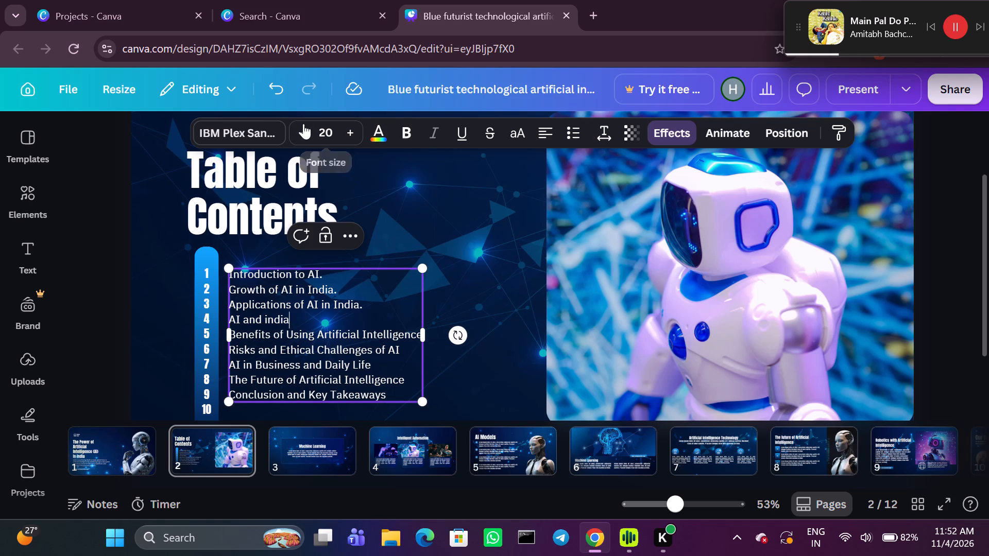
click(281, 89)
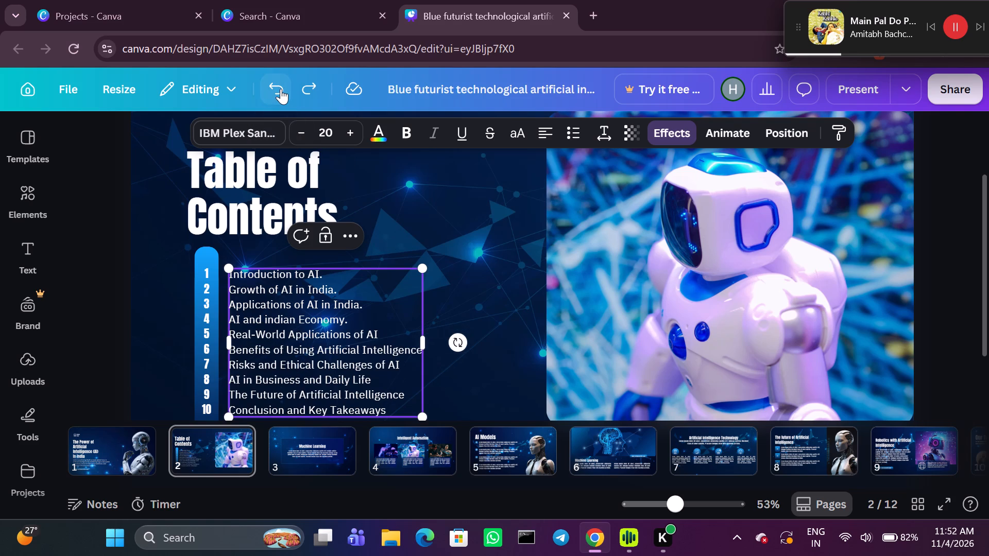
Rewrite the fifth Table of Contents entry as "Indian AI Technologies and Companies.".
key(BackSpace)
key(BackSpace)
key(BackSpace)
key(BackSpace)
key(BackSpace)
key(BackSpace)
key(BackSpace)
key(BackSpace)
key(BackSpace)
key(BackSpace)
key(BackSpace)
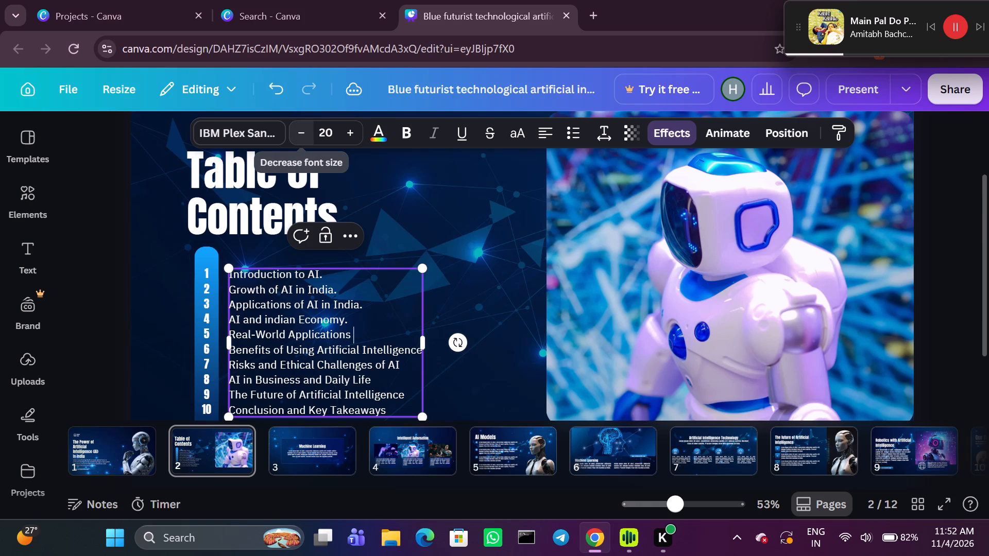
key(BackSpace)
key(BackSpace)
key(BackSpace)
key(BackSpace)
key(BackSpace)
key(BackSpace)
key(BackSpace)
key(BackSpace)
key(BackSpace)
key(BackSpace)
key(BackSpace)
key(BackSpace)
key(BackSpace)
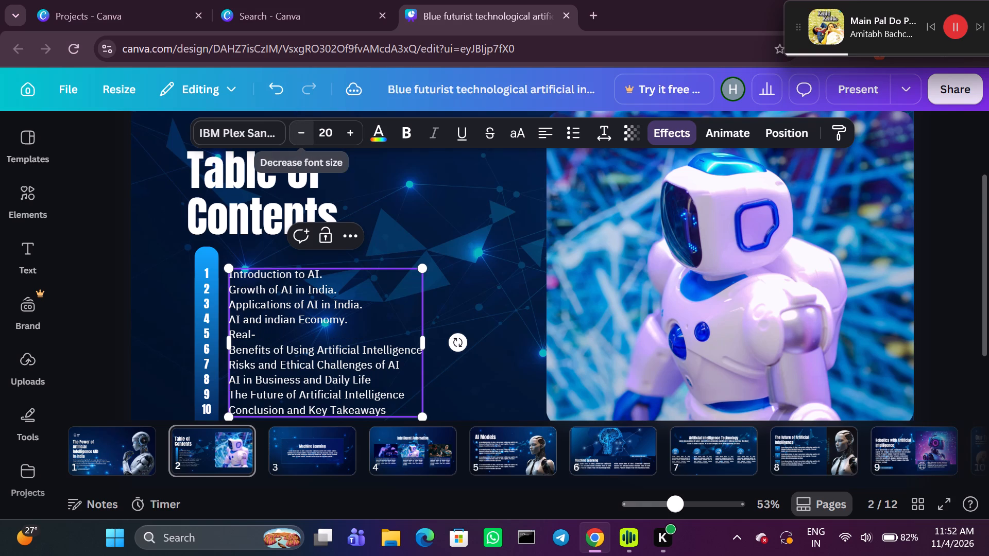
key(shift+BackSpace)
key(shift+BackSpace)
key(shift+BackSpace)
key(shift+BackSpace)
key(ctrl+BackSpace)
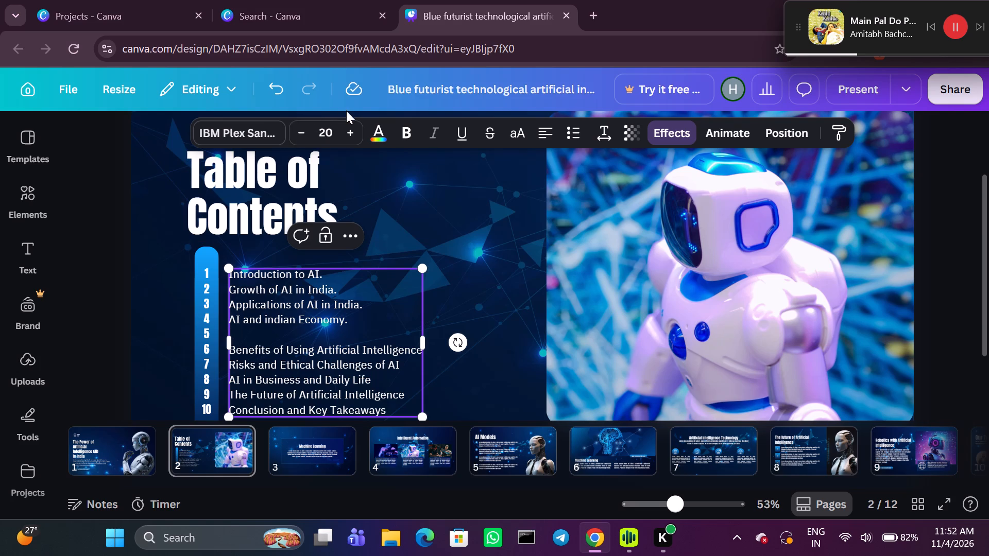
text(In)
text(dian)
key(space)
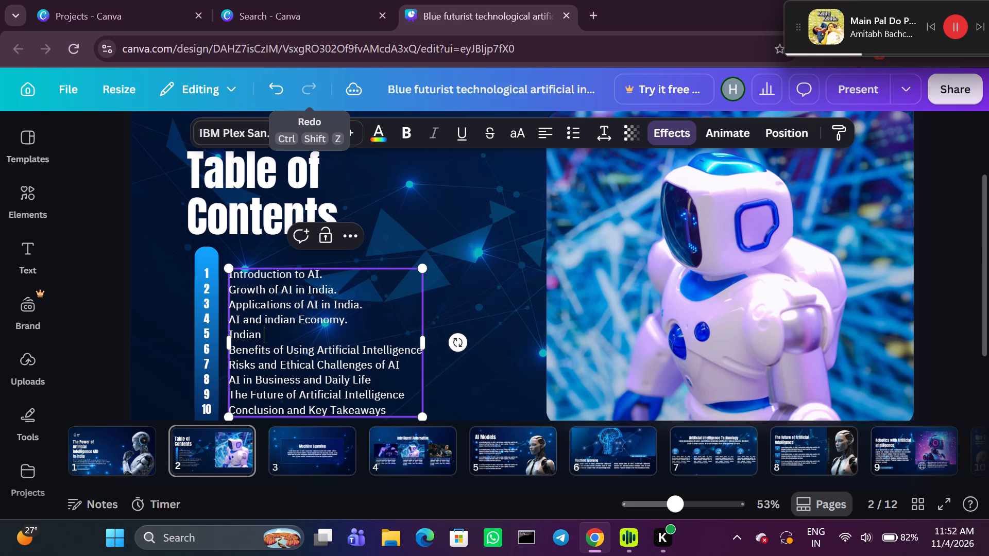
text(Ai)
key(space)
key(space)
key(BackSpace)
key(BackSpace)
key(BackSpace)
key(shift+a)
key(BackSpace)
key(shift+i)
key(space)
text(Technologies)
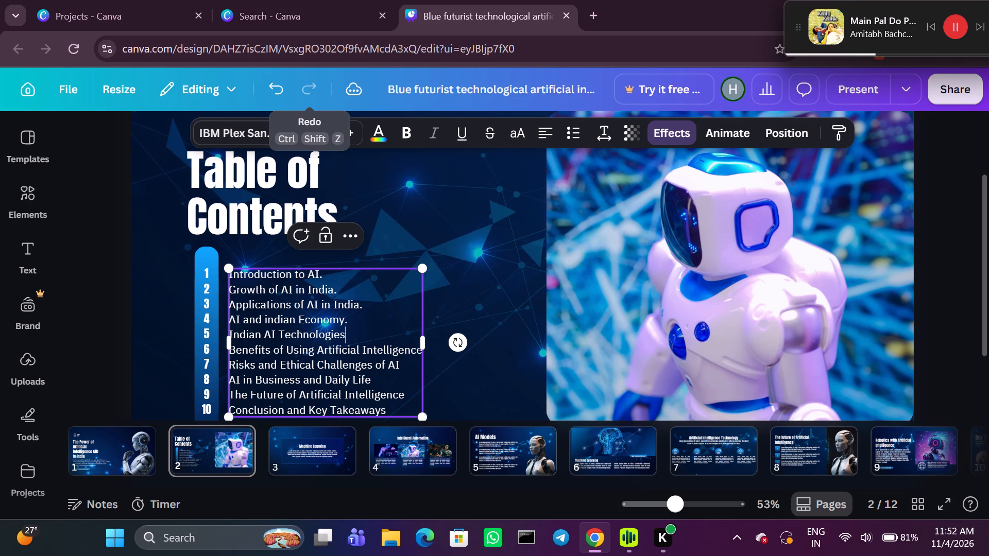
key(space)
text(and Co)
key(n)
key(BackSpace)
text(mpanies)
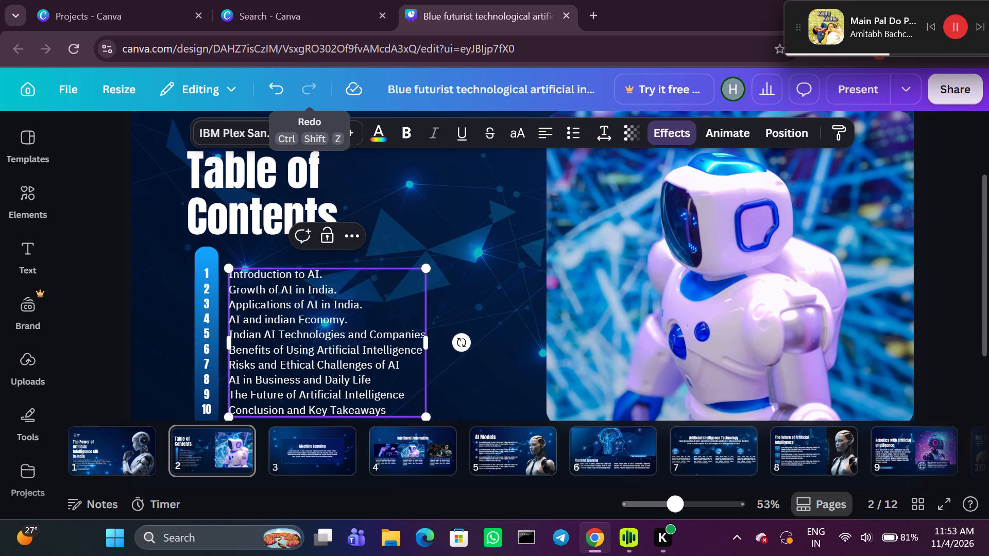
key(period)
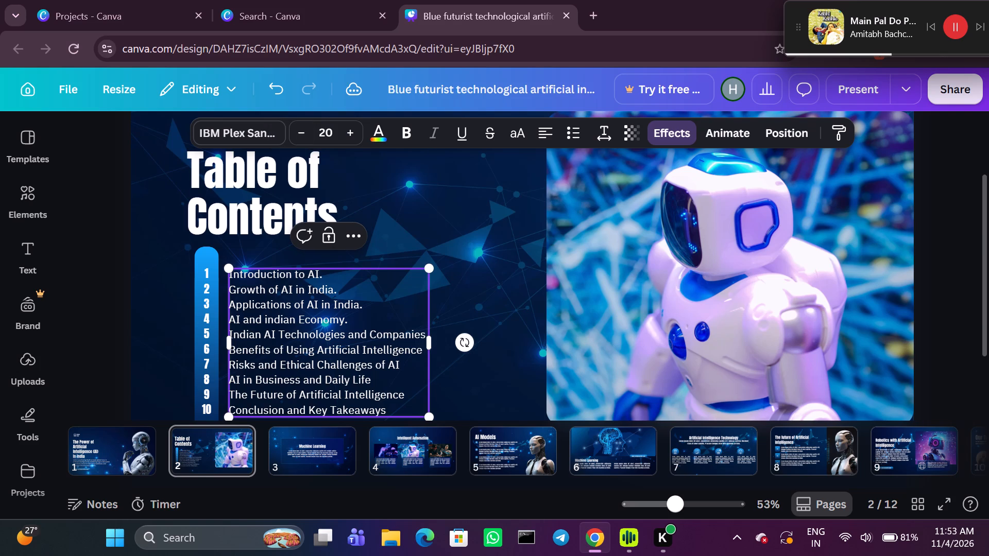
Rewrite the seventh Table of Contents entry as "Challenges and Disadvanteges of AI.", leaving the sixth entry as it is.
click(424, 355)
click(398, 363)
key(BackSpace)
key(ctrl+BackSpace)
key(ctrl+BackSpace)
key(ctrl+BackSpace)
key(ctrl+BackSpace)
key(ctrl+BackSpace)
key(ctrl+BackSpace)
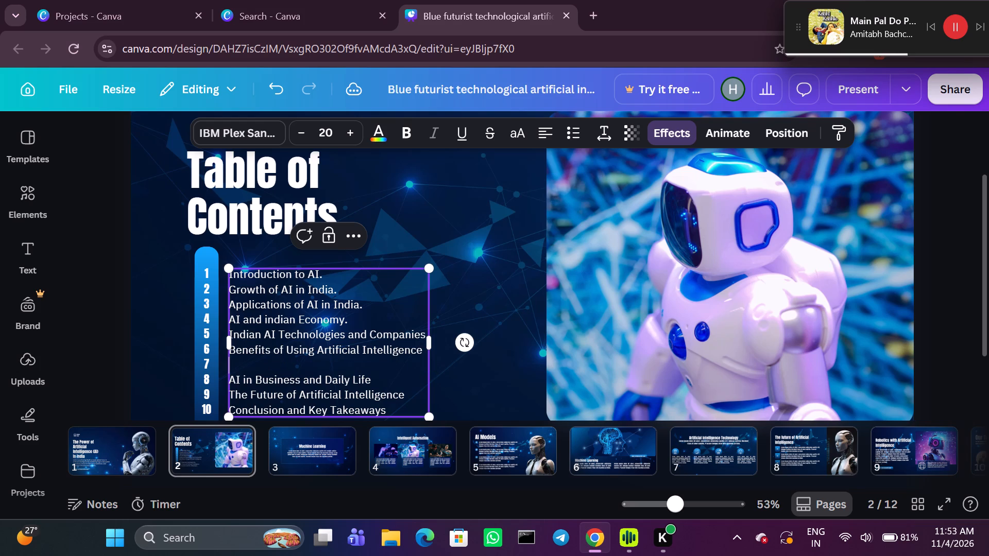
text(Challenges)
key(space)
text(and)
key(space)
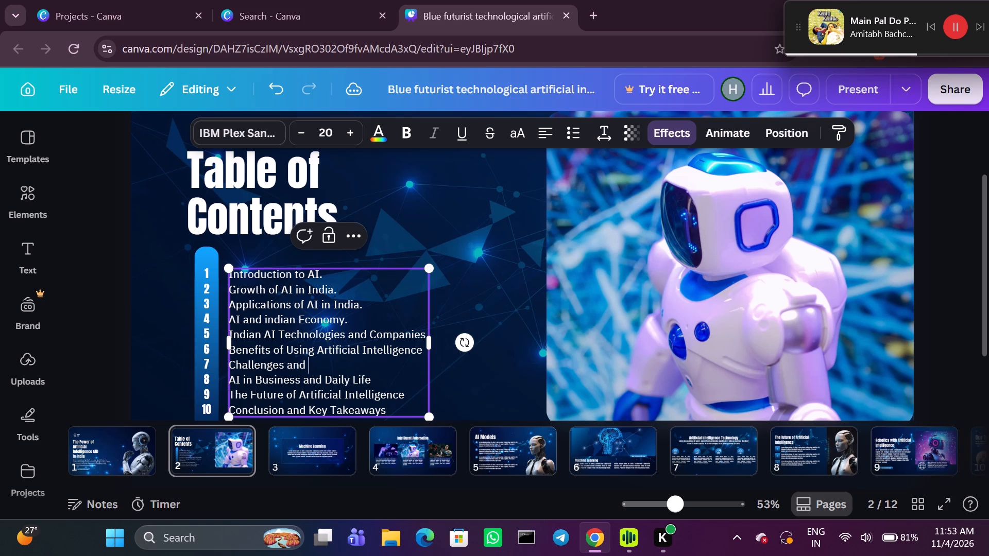
text(Dis)
text(an=)
key(BackSpace)
key(BackSpace)
key(d)
text(vanteges)
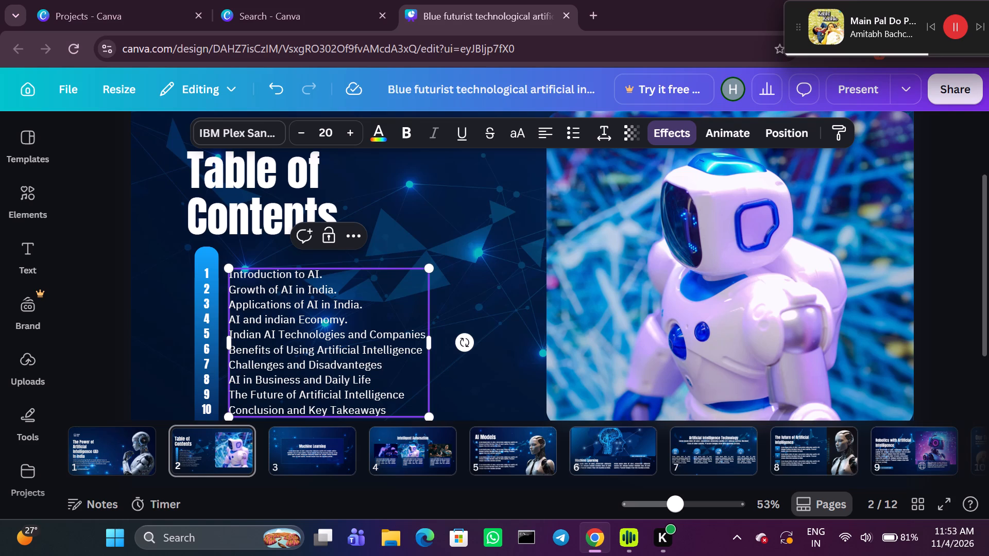
key(space)
text(of)
key(space)
text(AI)
key(comma)
key(BackSpace)
key(period)
Rewrite the eighth Table of Contents entry as "AI in Everyday in Indian Life".
key(Down)
key(BackSpace)
key(BackSpace)
key(ctrl+BackSpace)
key(ctrl+BackSpace)
key(ctrl+BackSpace)
key(ctrl+BackSpace)
key(ctrl+BackSpace)
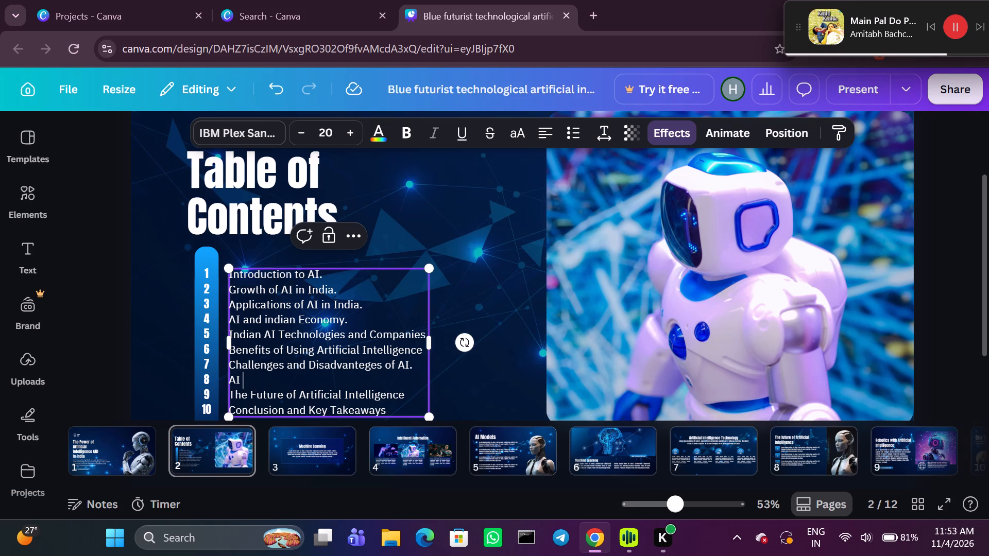
key(ctrl+BackSpace)
text(Ai)
key(BackSpace)
key(shift+i)
key(space)
key(shift+i)
key(BackSpace)
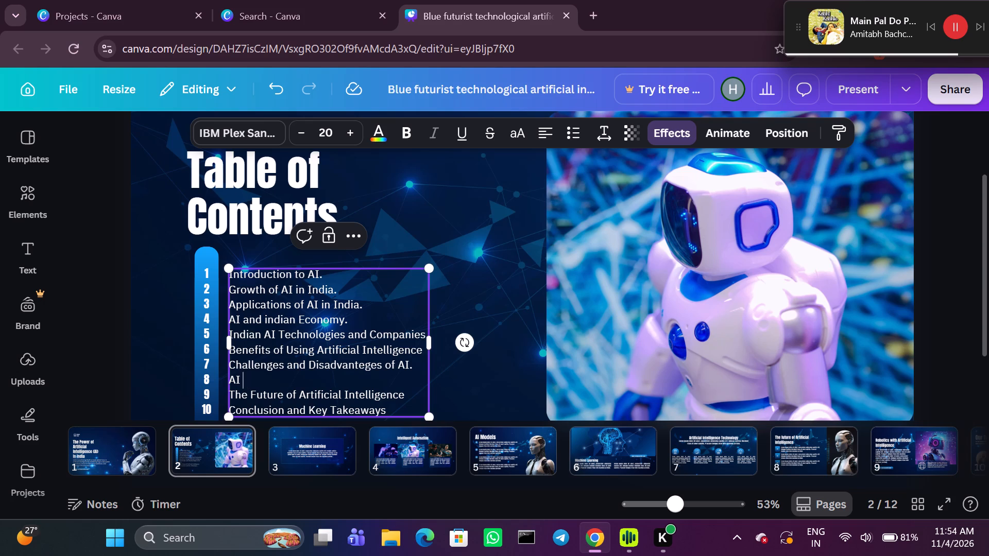
text(in)
key(space)
text(Ec)
key(BackSpace)
text(vefry)
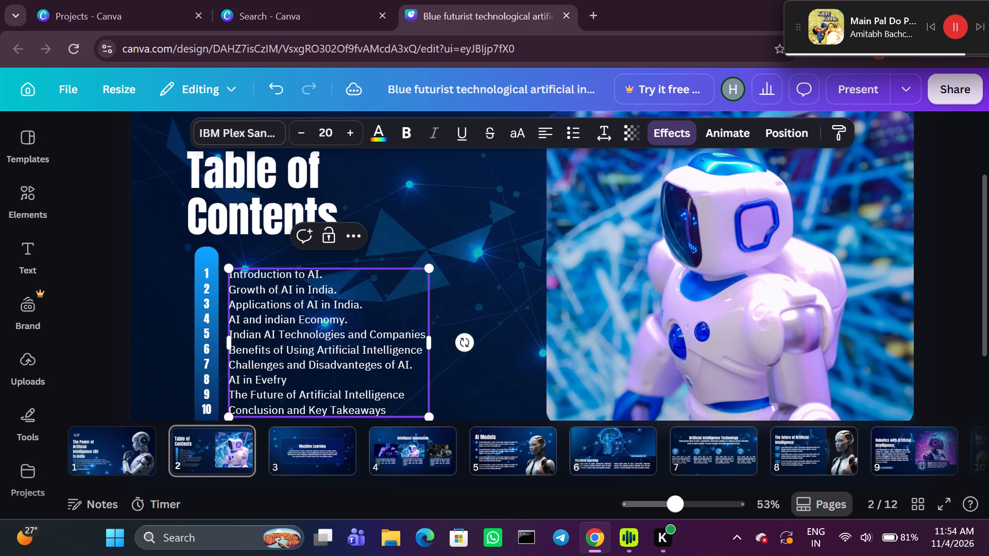
key(d)
key(BackSpace)
key(BackSpace)
key(BackSpace)
key(BackSpace)
key(r)
text(yda)
key(y)
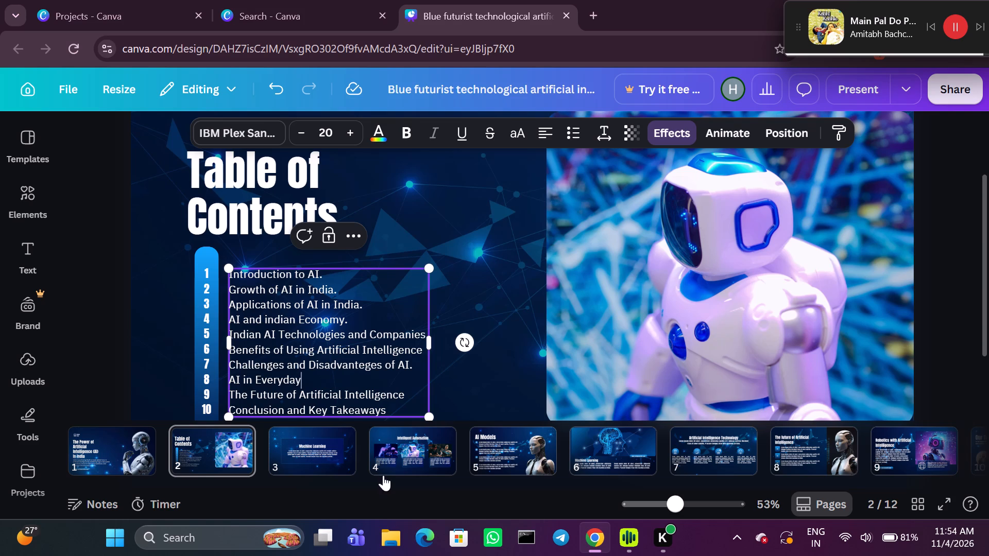
key(space)
text(in)
key(space)
text(In)
text(dia)
key(n)
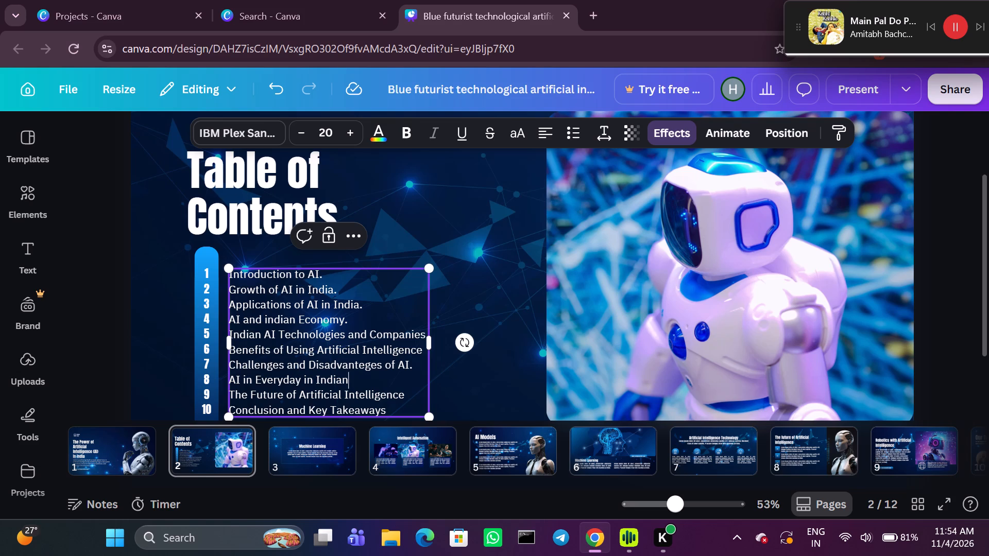
key(space)
text(Life)
Capitalise the word "Indian" in the fourth Table of Contents entry so it reads "AI and Indian Economy.".
key(Up)
key(Up)
key(Up)
key(Up)
key(Left)
key(Left)
key(Left)
key(Left)
key(Left)
key(Left)
key(Left)
key(Left)
key(Left)
key(Left)
key(Left)
key(Left)
key(Left)
key(Left)
key(Left)
key(BackSpace)
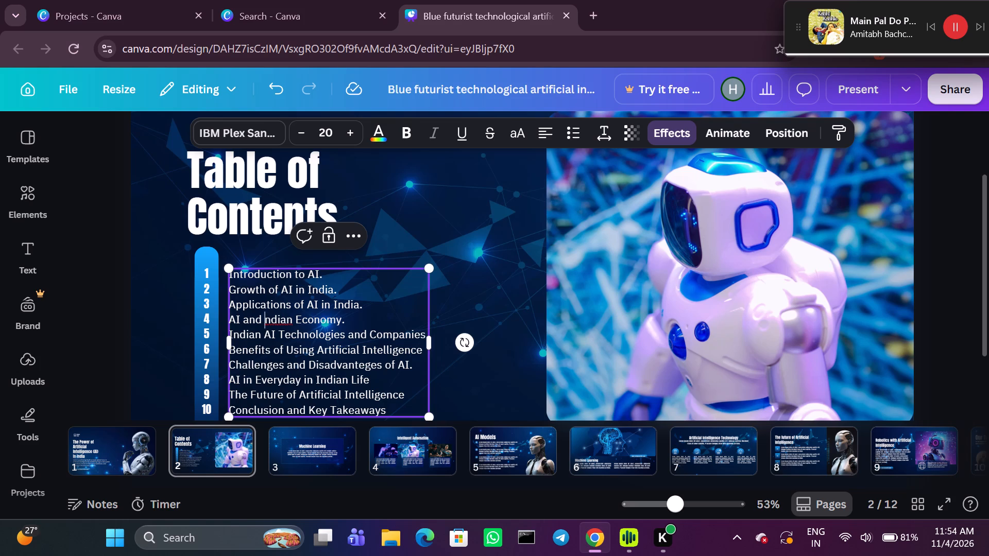
key(shift+i)
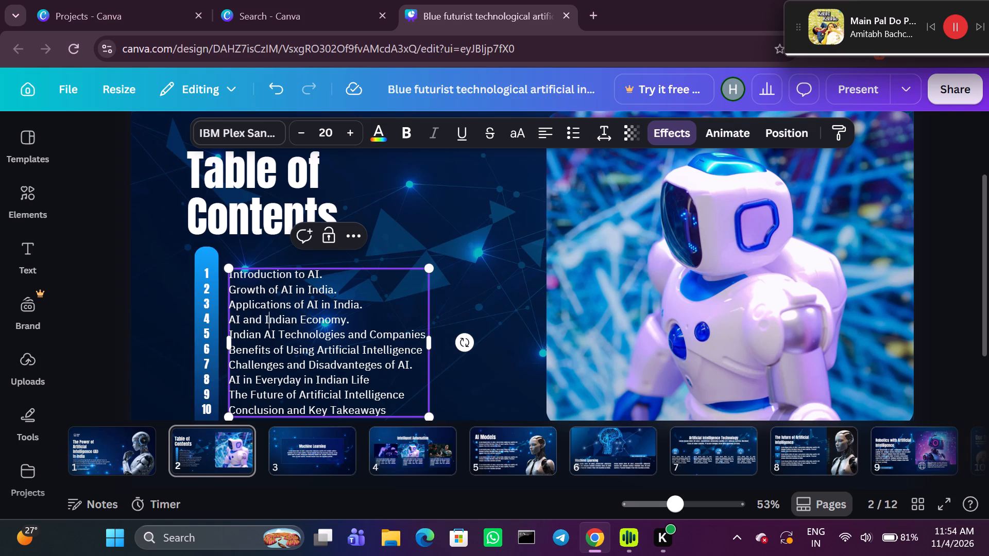
Add a full stop at the end of the eighth Table of Contents entry.
click(377, 371)
click(382, 379)
key(period)
key(Return)
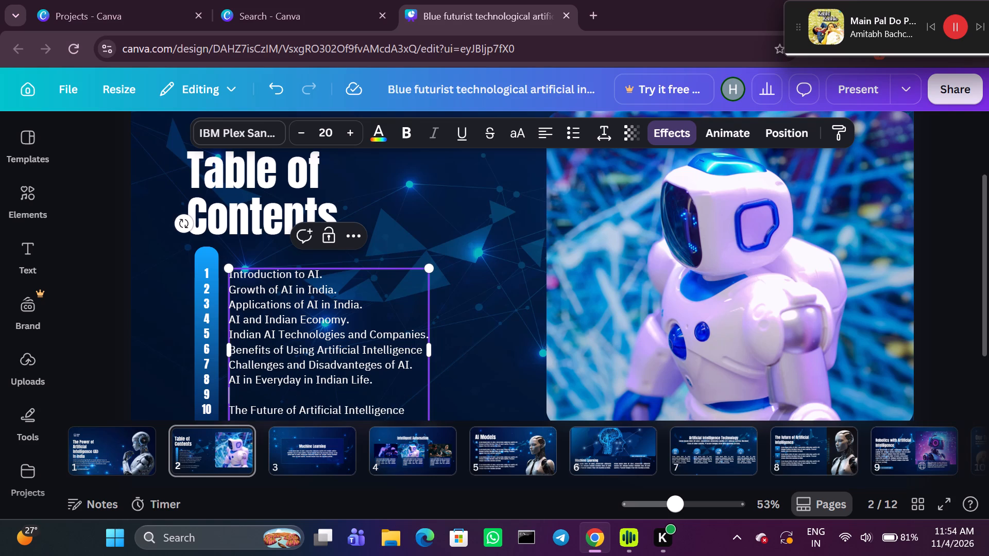
key(BackSpace)
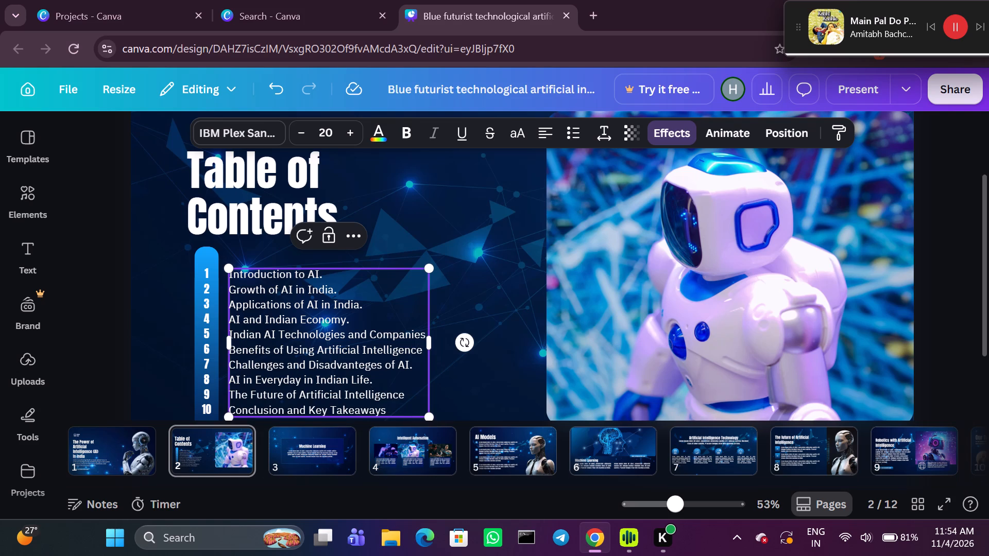
Rewrite the ninth Table of Contents entry as "Future of AI in India.".
key(Down)
key(Right)
key(Right)
key(Right)
key(Right)
key(Right)
key(Right)
key(ctrl+BackSpace)
key(ctrl+BackSpace)
key(ctrl+BackSpace)
key(ctrl+BackSpace)
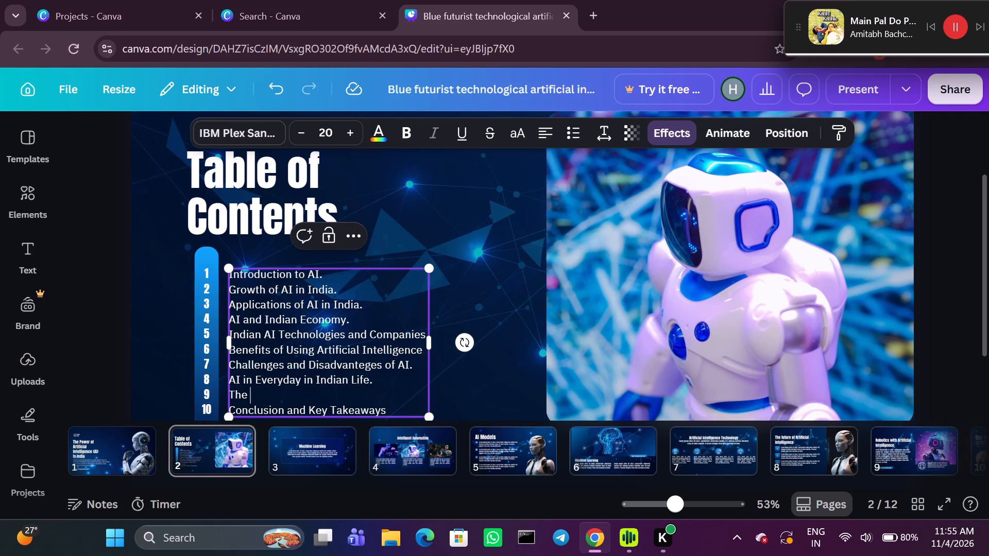
key(ctrl+BackSpace)
text(Fu)
text(ture)
key(space)
text(of)
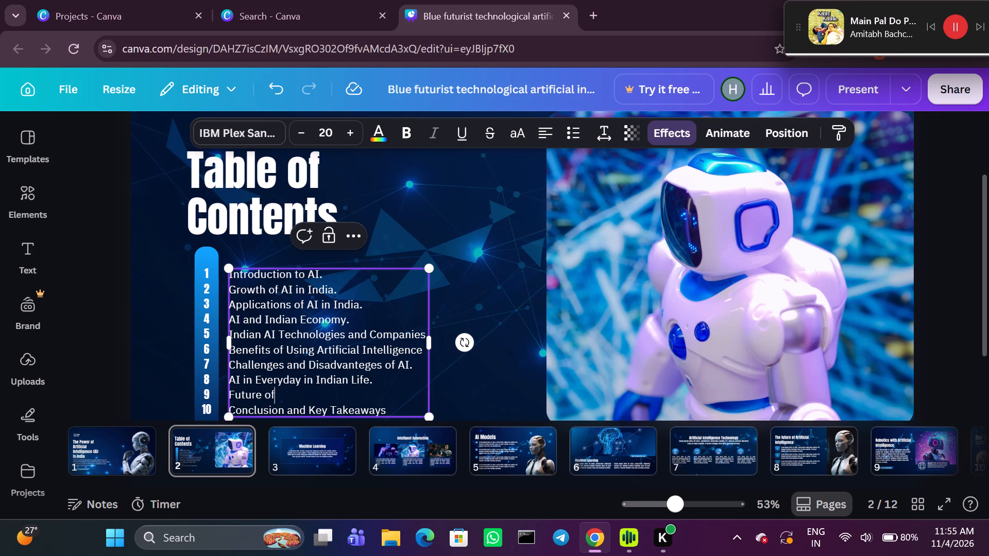
key(space)
text(AI)
key(space)
text(in INdia)
key(BackSpace)
key(BackSpace)
key(BackSpace)
key(BackSpace)
key(n)
text(dia)
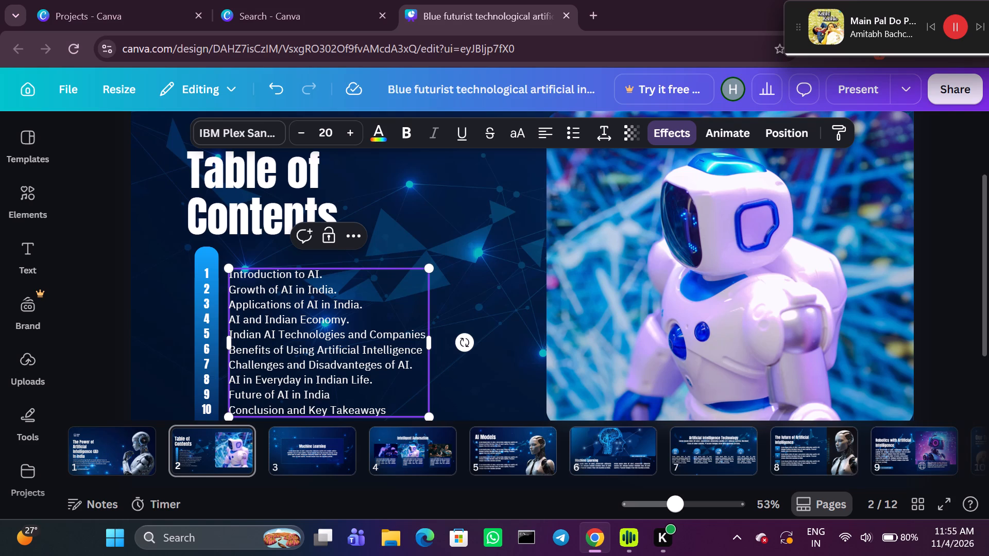
key(period)
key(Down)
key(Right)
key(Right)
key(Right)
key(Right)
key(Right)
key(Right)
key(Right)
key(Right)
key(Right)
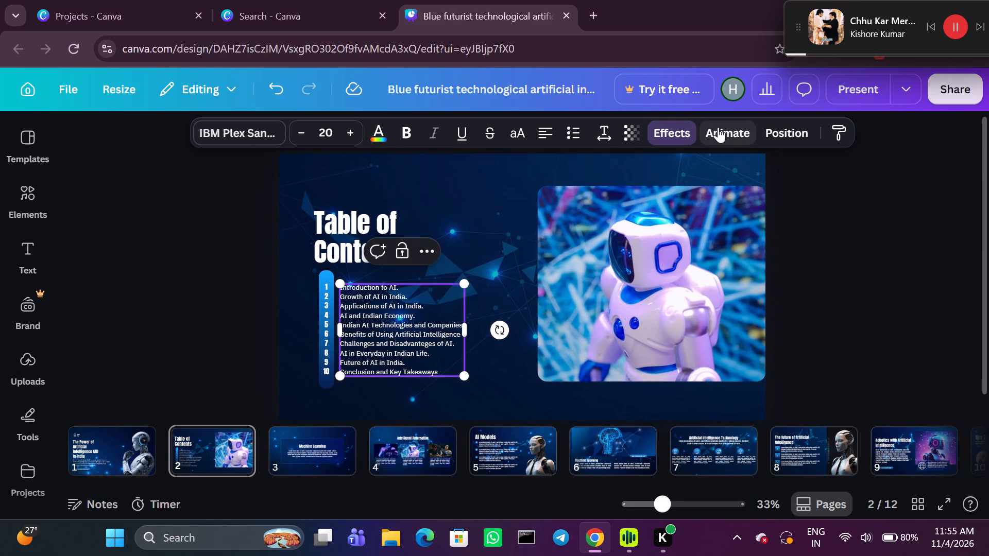
Apply the Sleek page animation to the Table of Contents slide only.
click(719, 127)
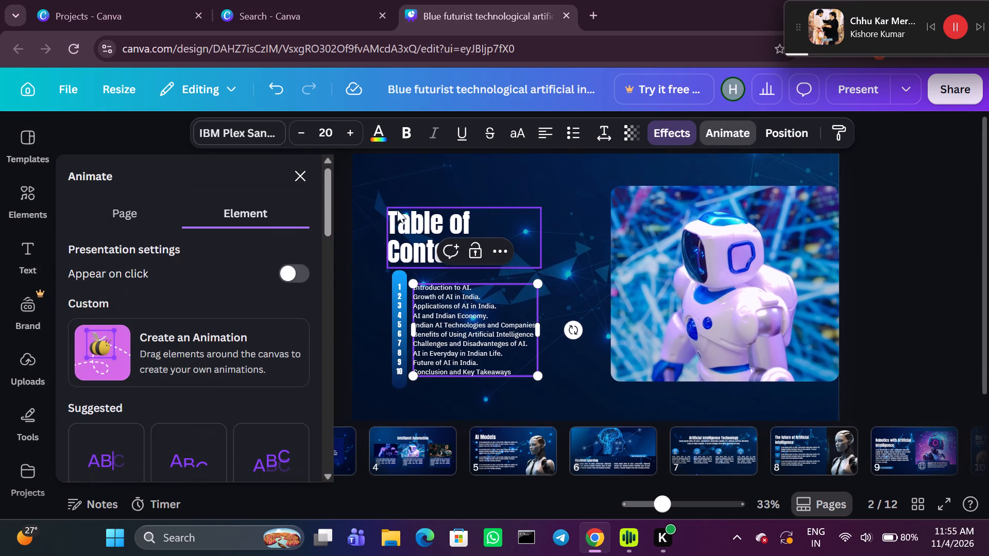
click(131, 207)
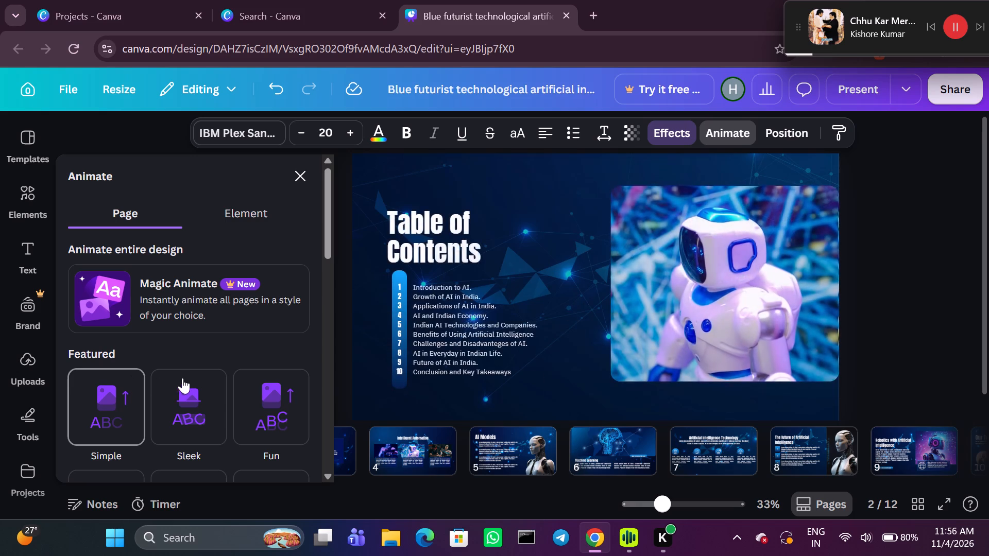
click(204, 386)
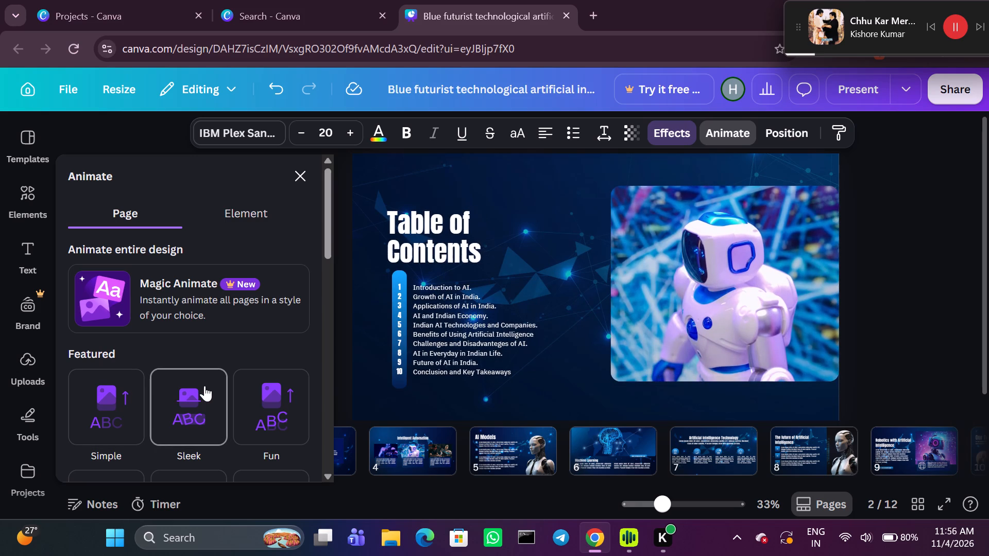
click(929, 284)
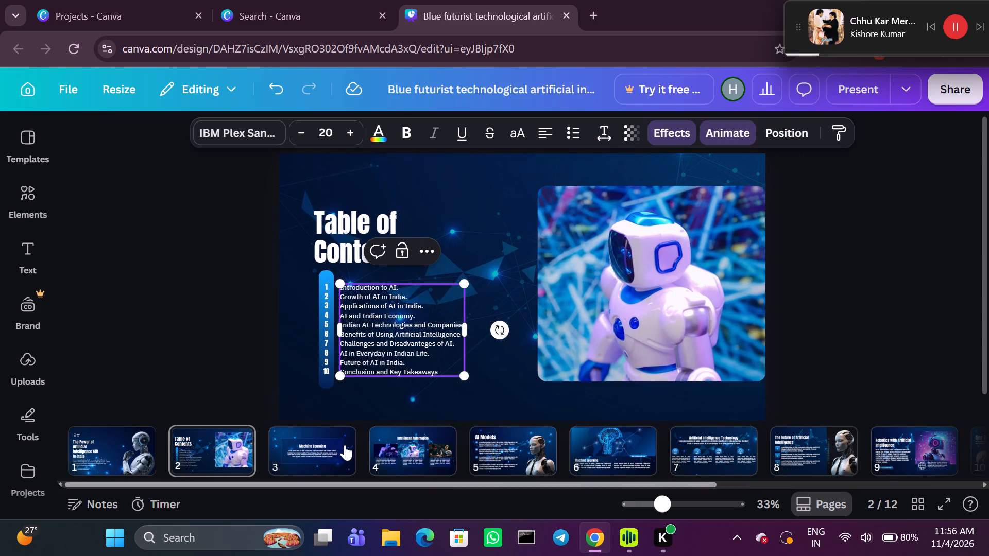
click(326, 450)
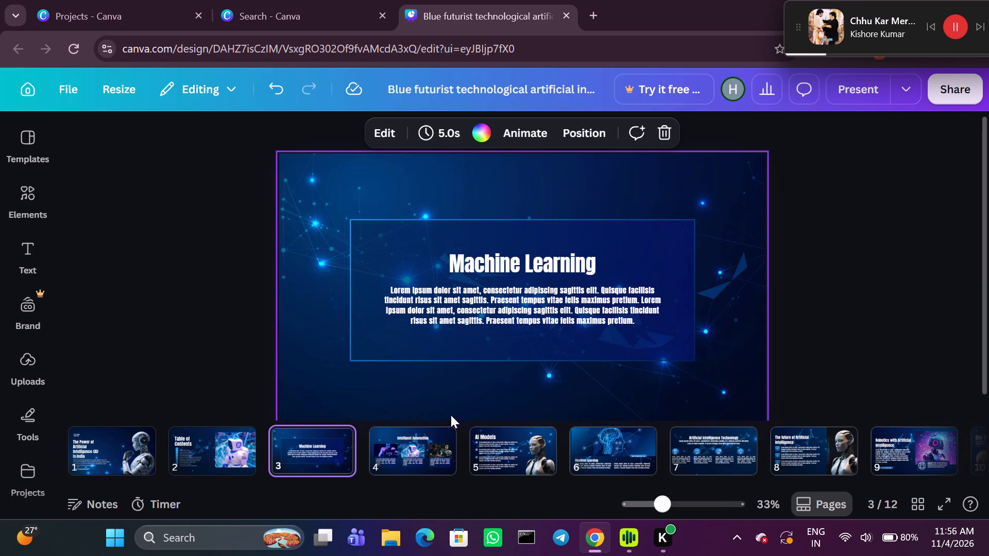
click(425, 437)
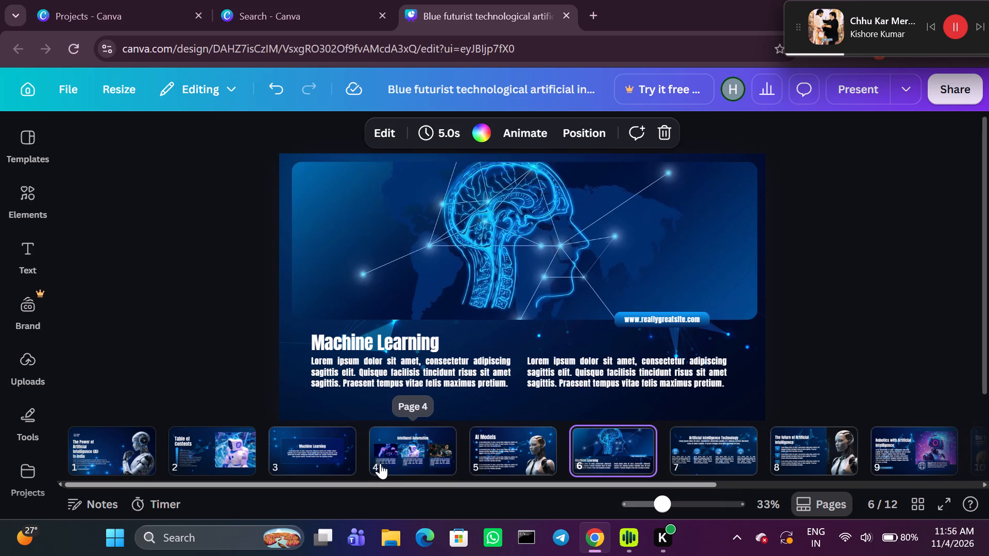
Replace the "Machine Learning" heading on slide 3 with "Indtroduction to AI".
click(289, 457)
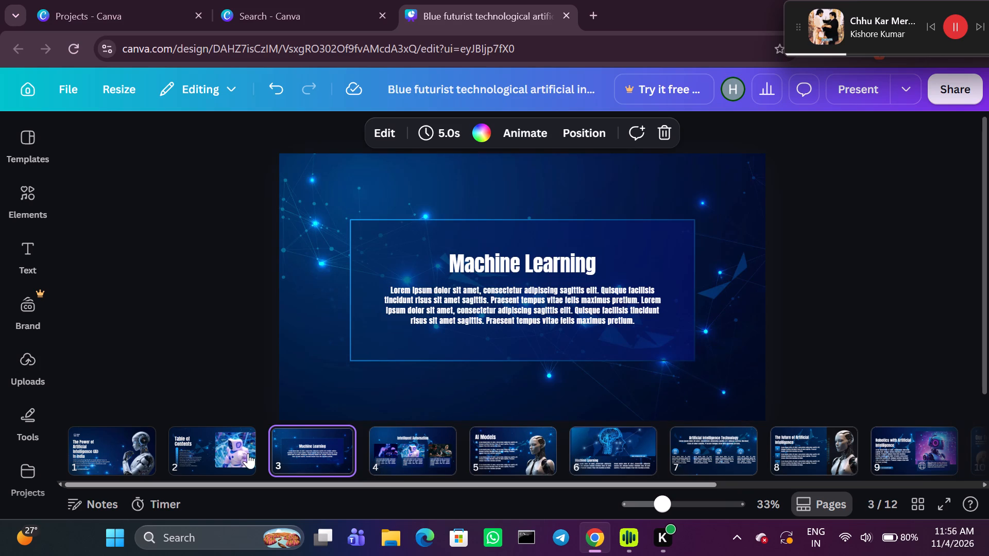
double_click(642, 309)
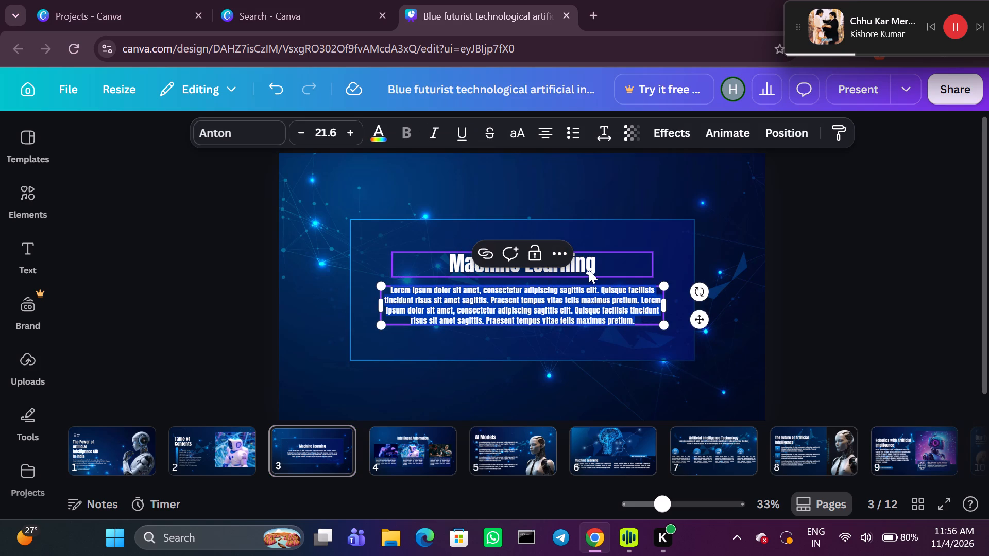
click(589, 270)
click(589, 270)
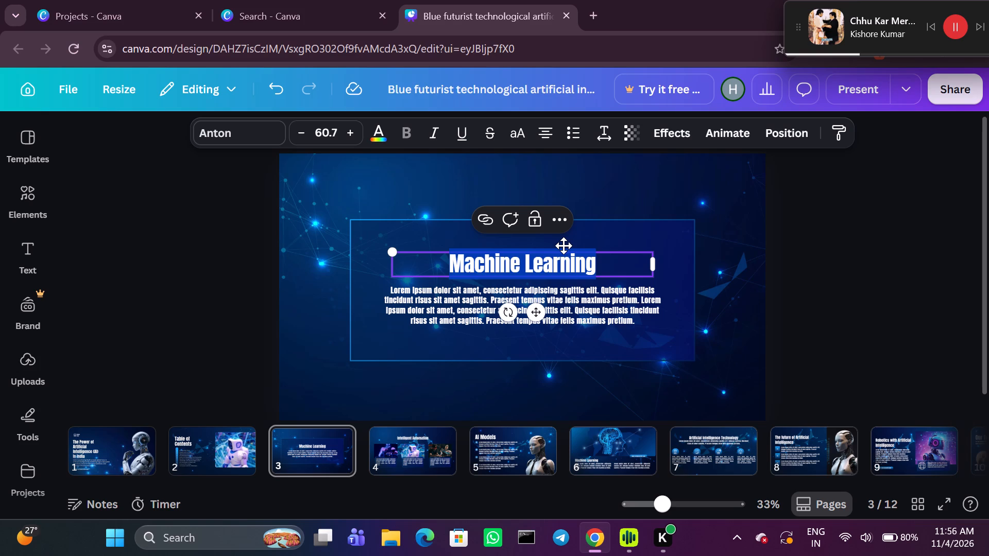
key(shift+i)
text(ndtro)
text(ducti)
text(on)
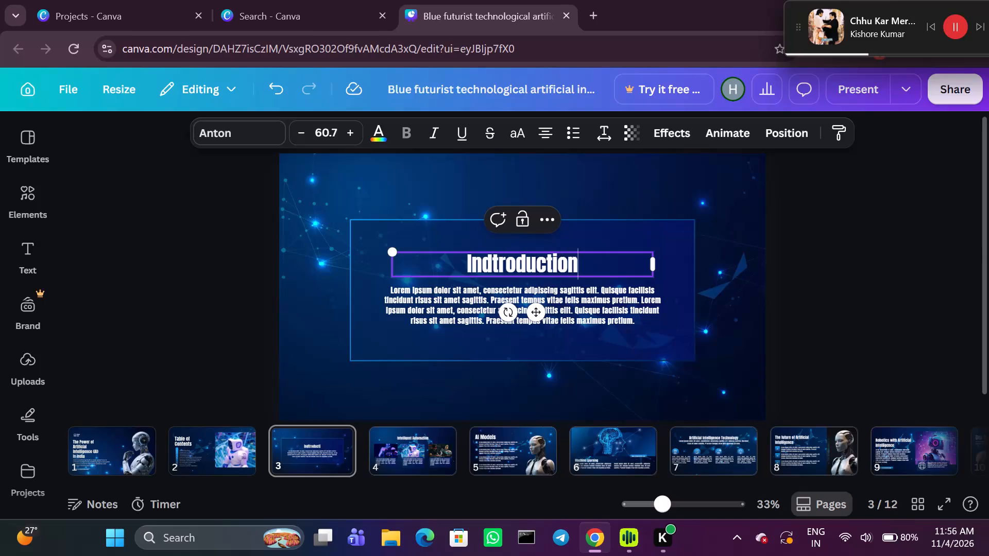
key(space)
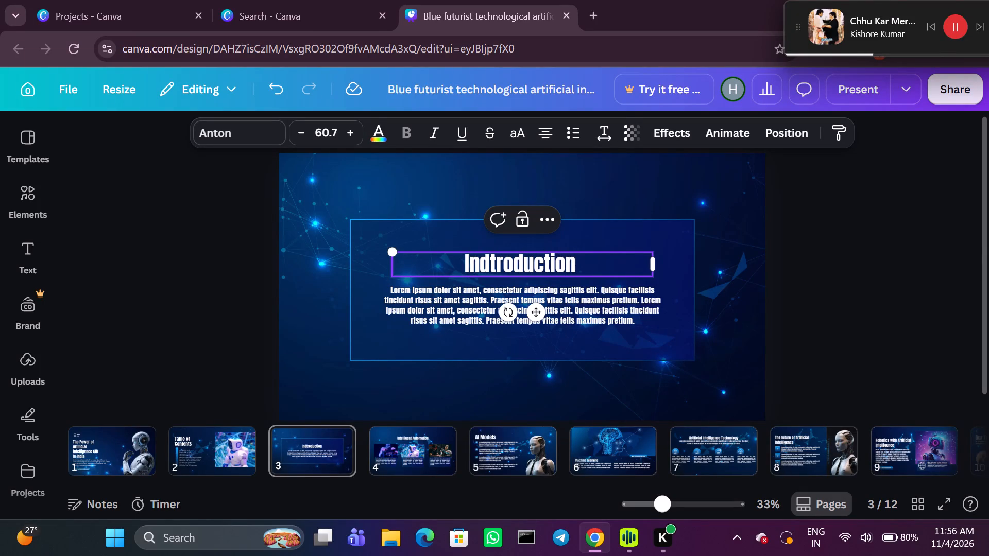
text(to AI)
key(space)
key(space)
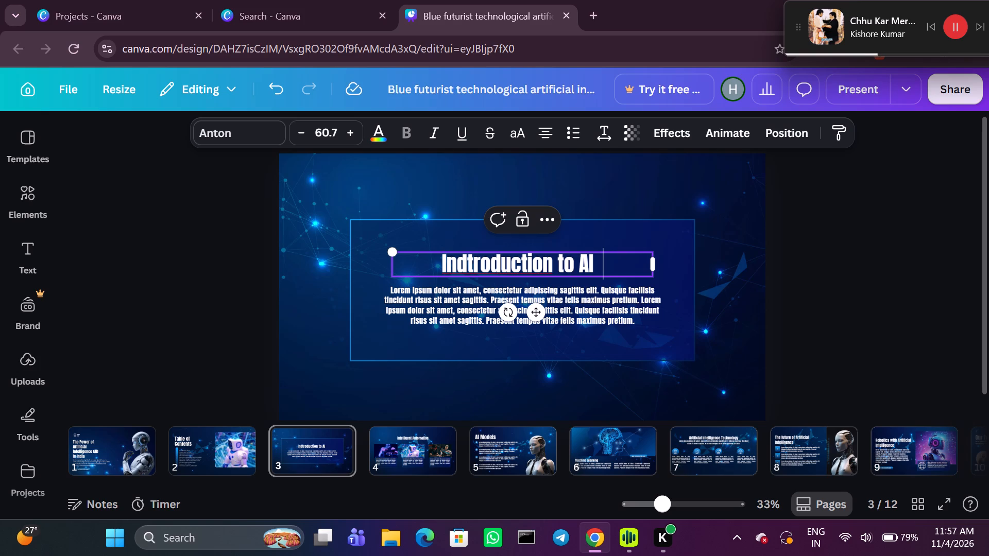
key(BackSpace)
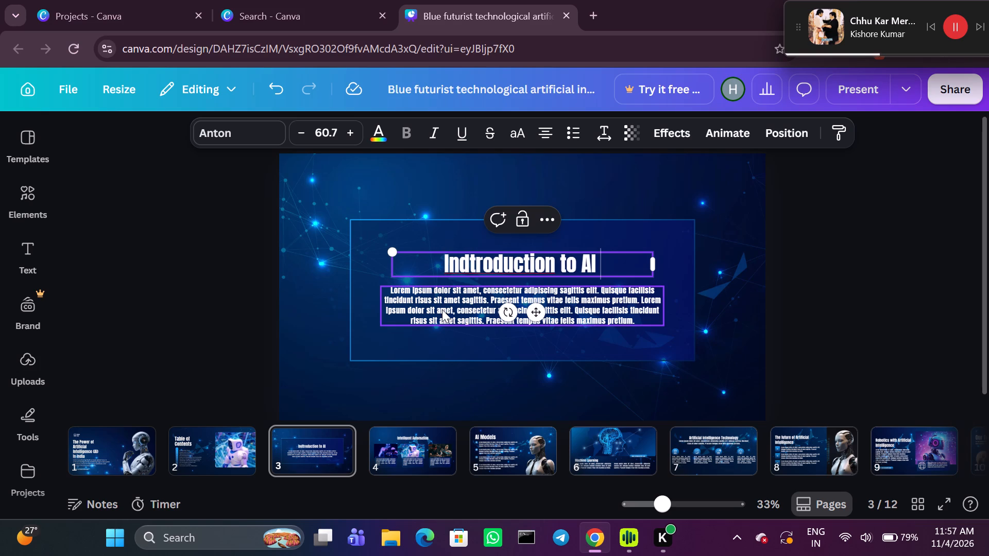
Set the font of the placeholder paragraph under slide 3's heading to IBM Plex Sans Devanagari.
click(421, 311)
click(256, 131)
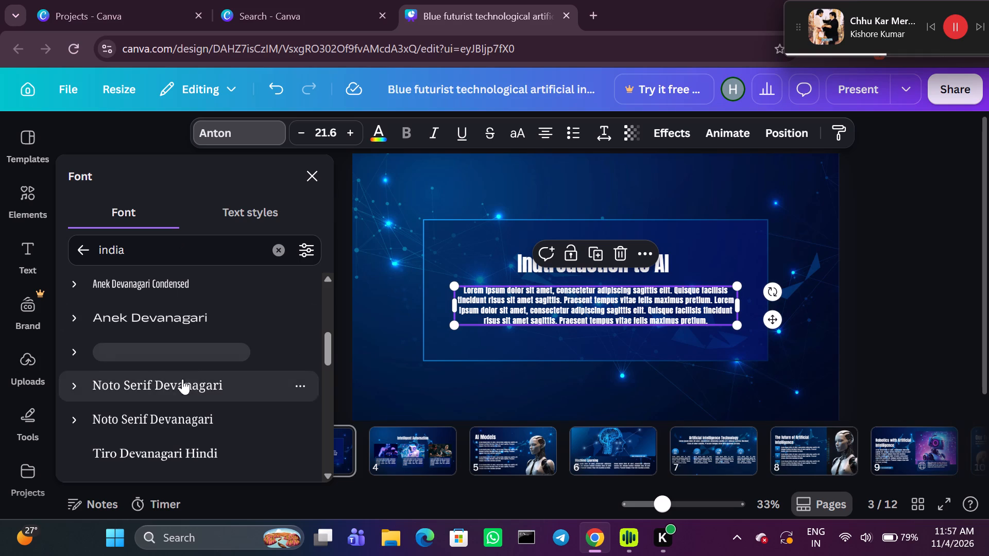
scroll(158, 353, down, 1)
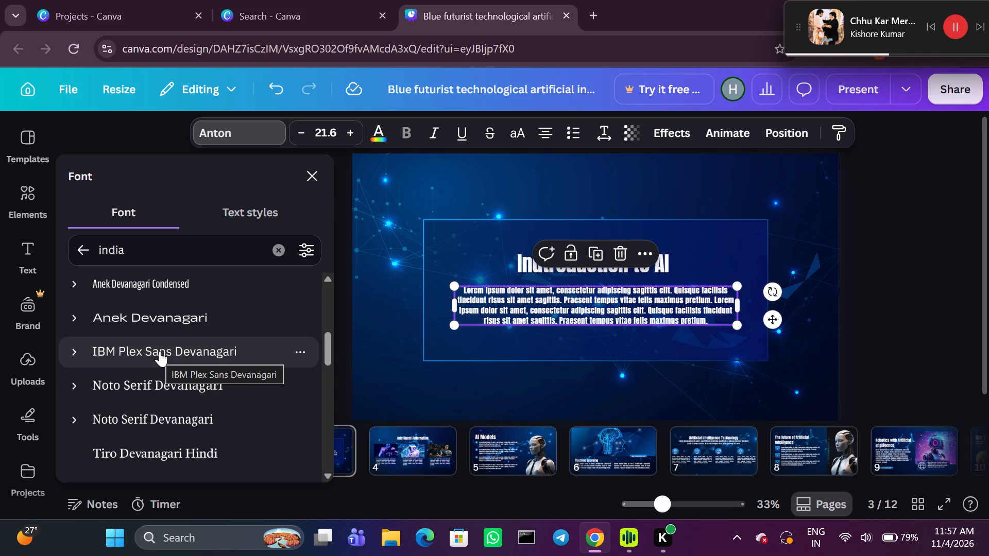
click(160, 351)
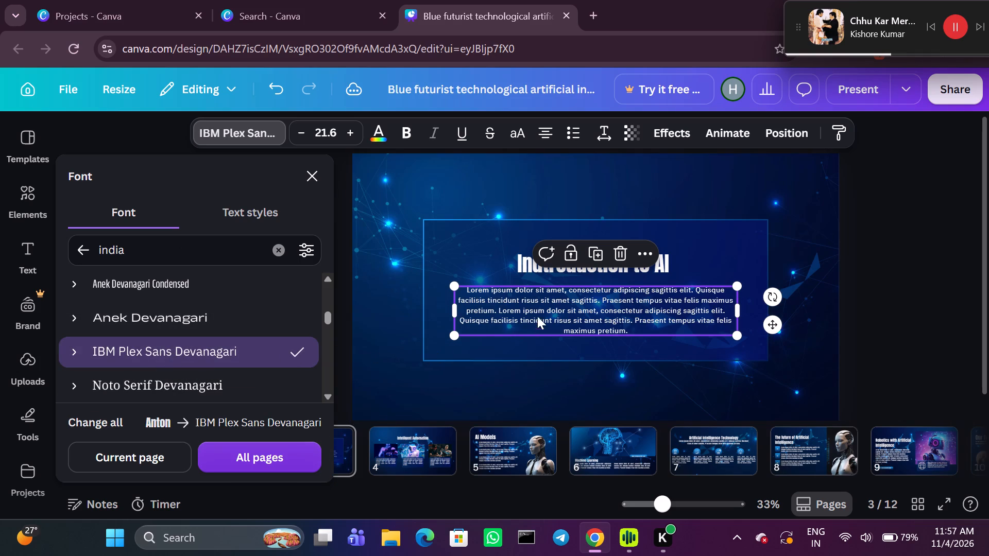
Clear all the placeholder text from slide 3's paragraph box and format the empty box as a bulleted list.
click(632, 322)
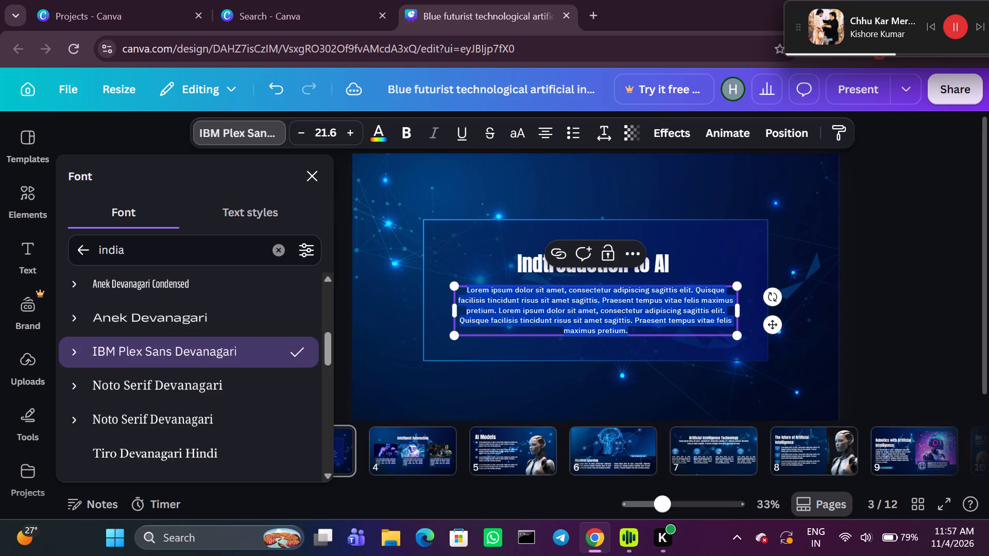
key(BackSpace)
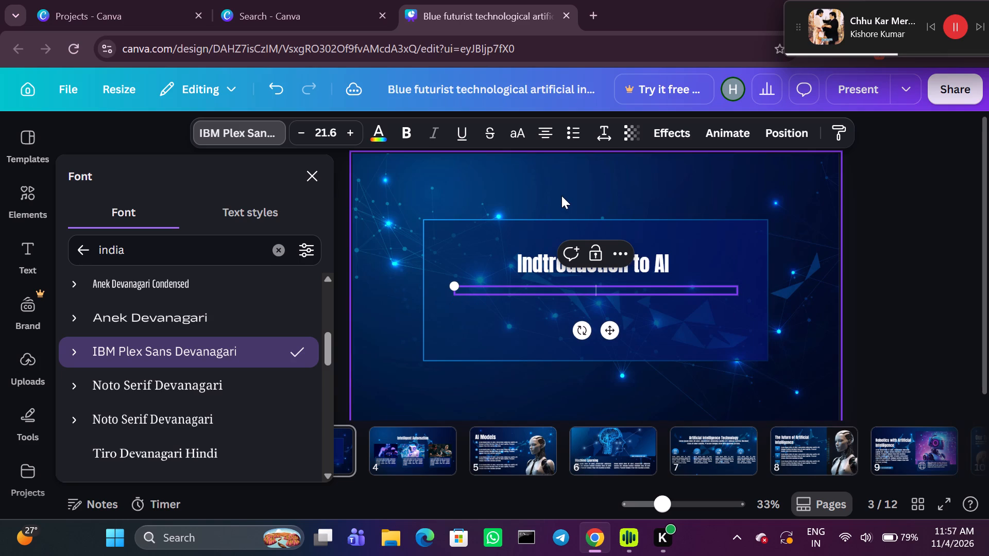
click(573, 131)
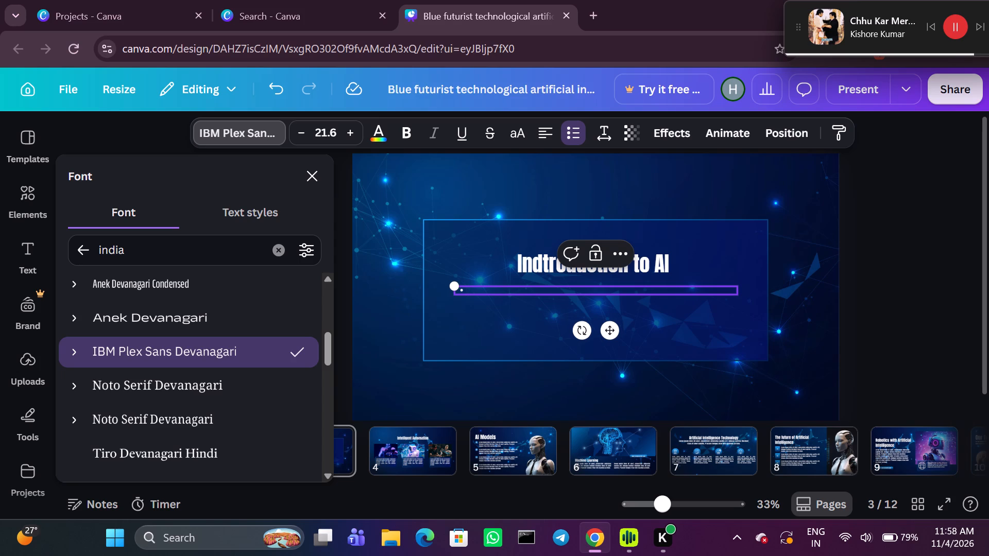
Begin the first bullet on slide 3 with "AI is technology".
text(Ai)
key(space)
key(BackSpace)
key(BackSpace)
text(I)
key(space)
key(space)
text(is)
key(space)
text(technolo)
text(gy)
key(space)
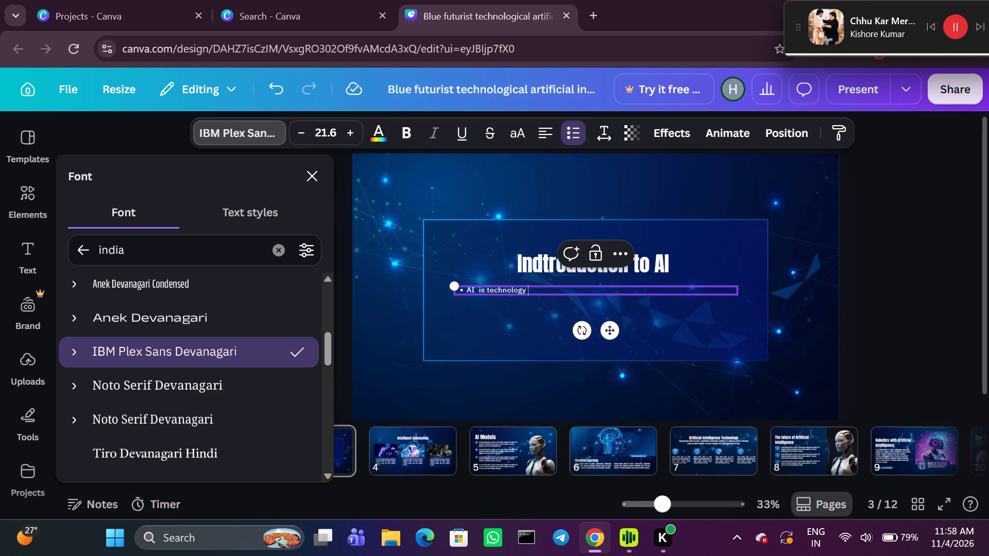
Continue the bullet with "thart enbles machines and computers to".
text(thart)
key(space)
text(enc)
key(BackSpace)
text(ble)
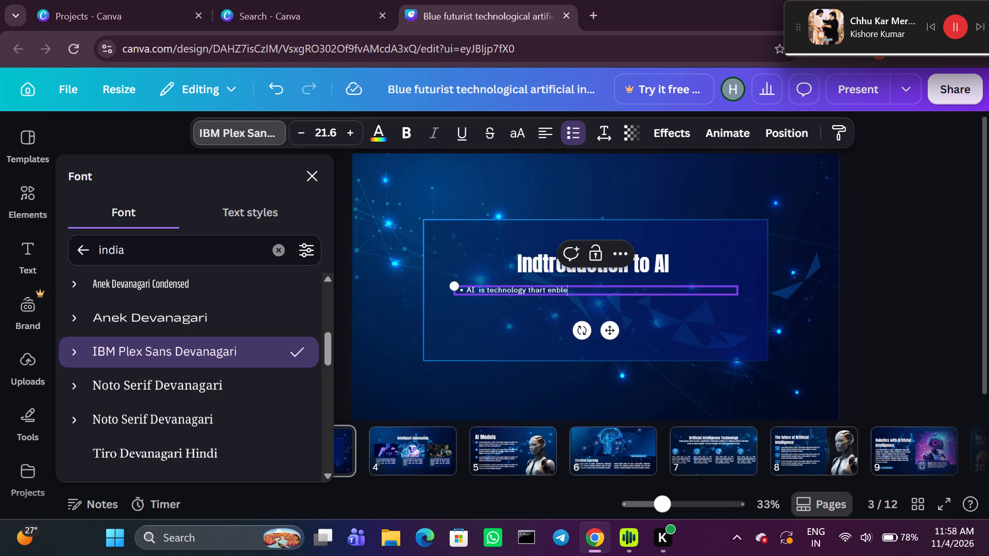
text(s)
key(space)
text(ma)
text(chines)
key(space)
text(and comp)
text(uter)
text(s to)
key(space)
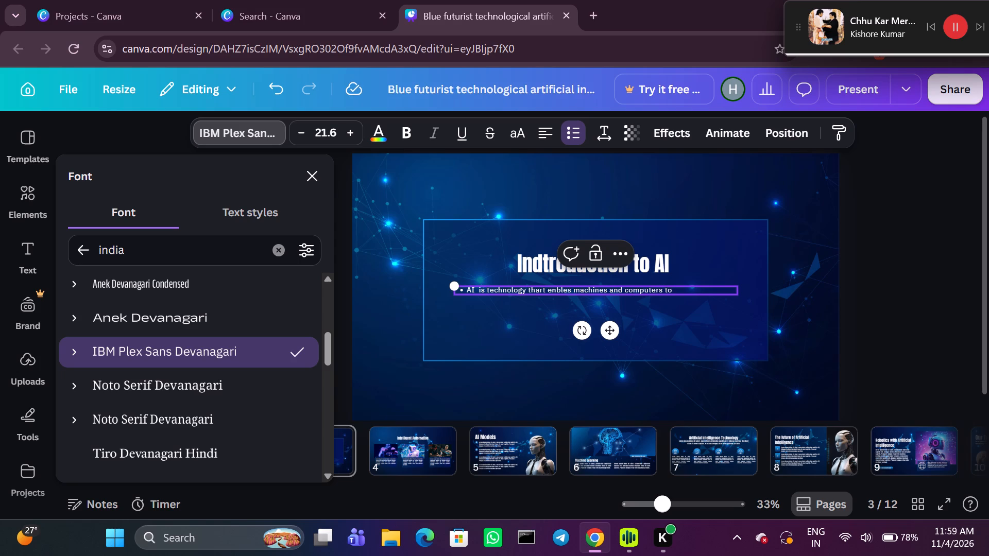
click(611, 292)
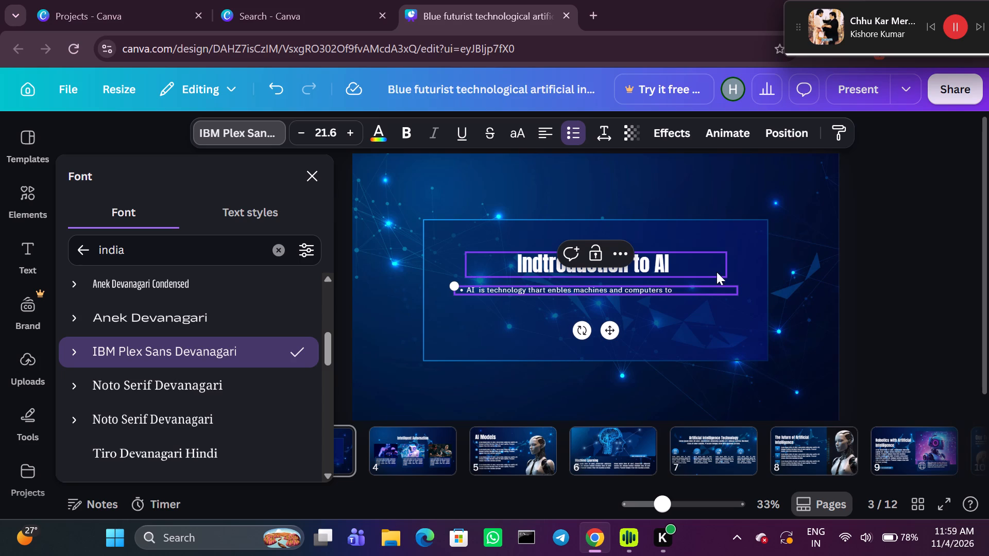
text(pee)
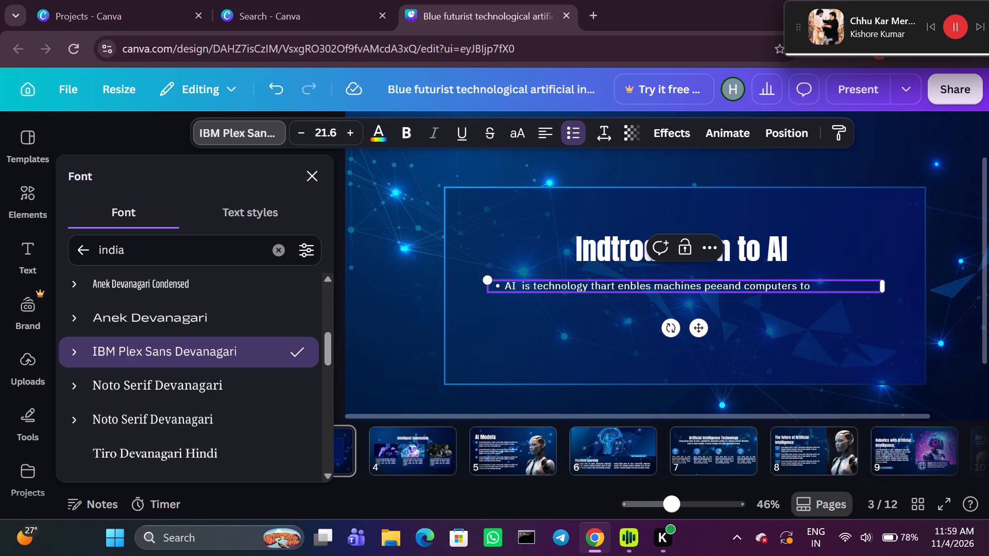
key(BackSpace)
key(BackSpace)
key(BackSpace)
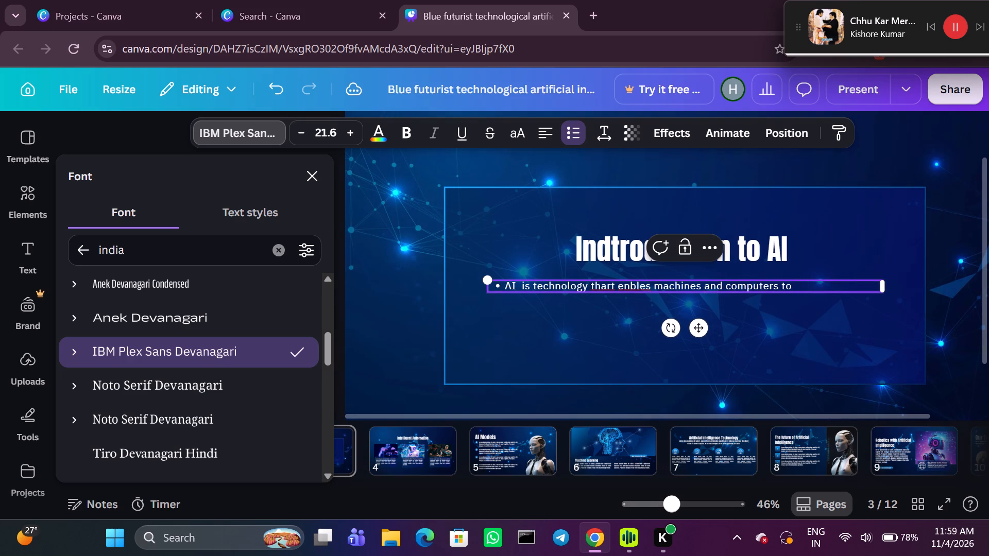
Add "perform tasks" at the end of the bullet, after "computers to".
click(814, 283)
text(performa)
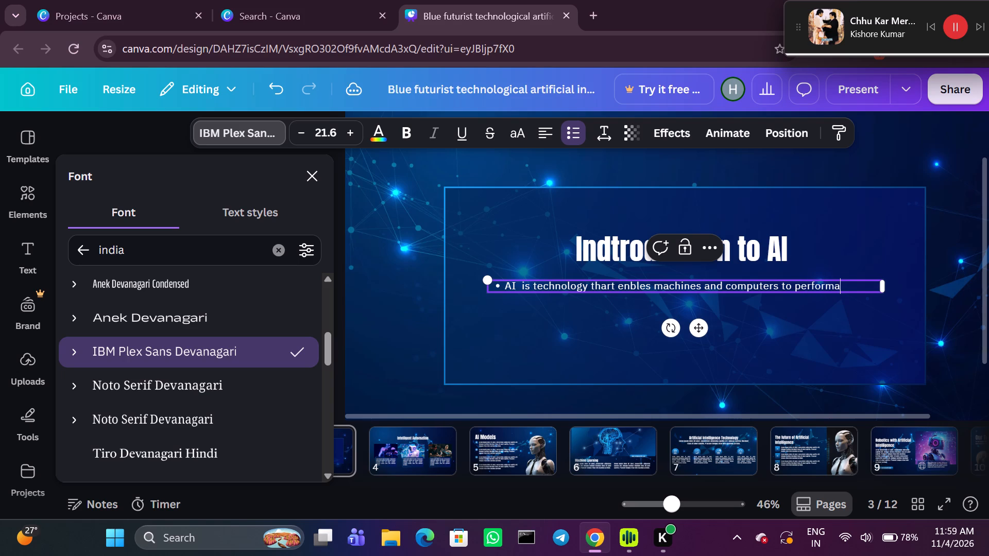
text(ce)
key(BackSpace)
key(BackSpace)
key(BackSpace)
key(space)
text(force)
key(space)
key(BackSpace)
key(BackSpace)
key(BackSpace)
key(BackSpace)
key(BackSpace)
key(BackSpace)
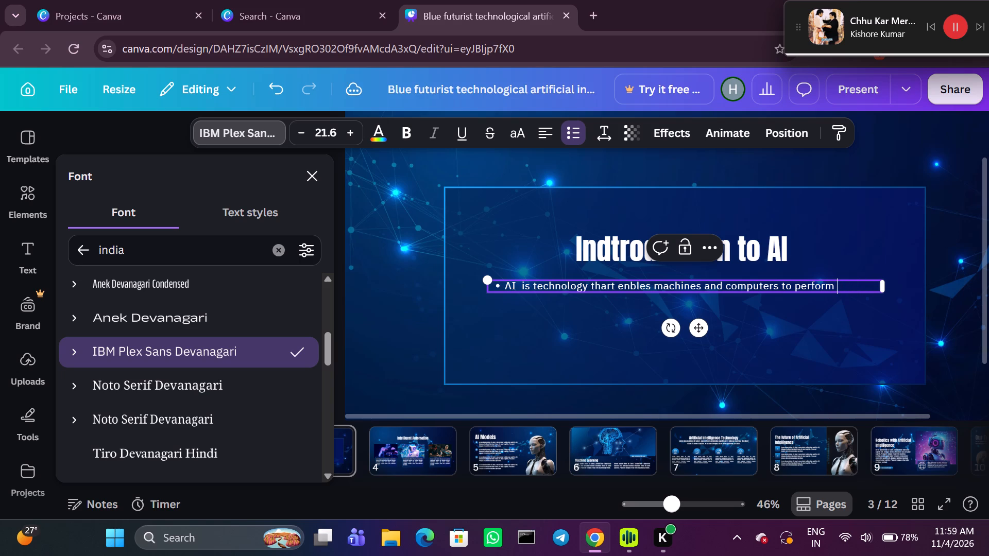
text(ts)
key(BackSpace)
text(as)
text(ks)
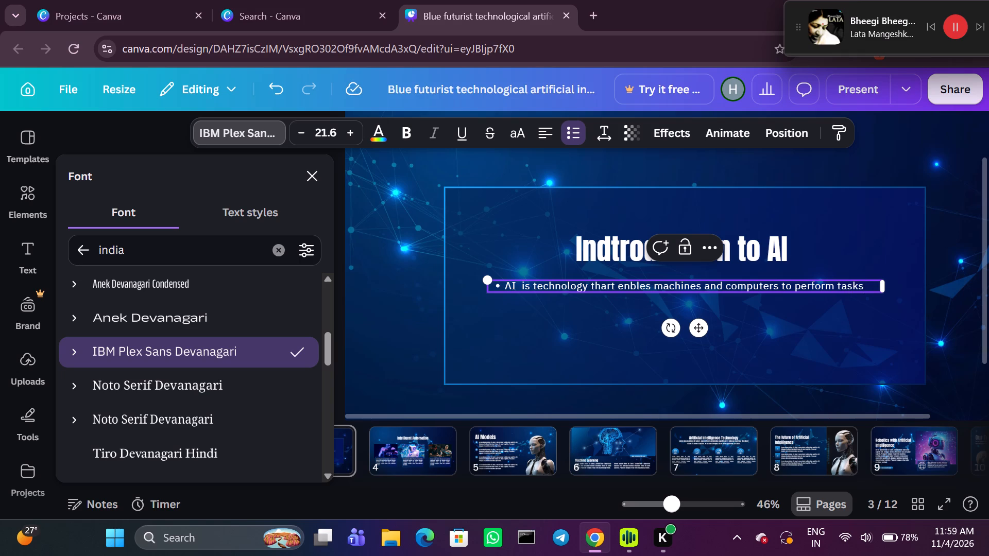
Continue the first bullet on slide 3 with "that enables normally require" after "perform tasks".
key(space)
text(that)
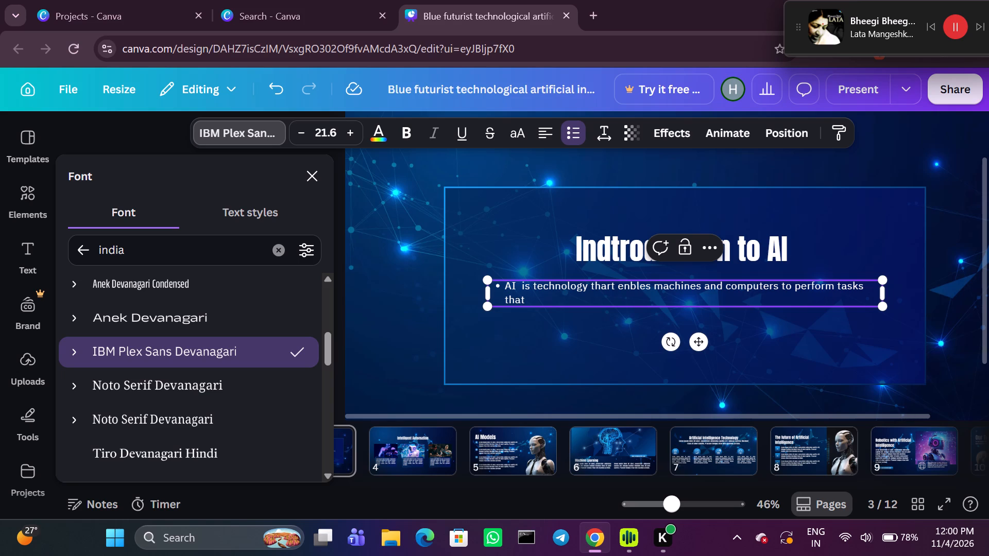
key(space)
text(en)
text(ables)
key(space)
text(normally)
key(space)
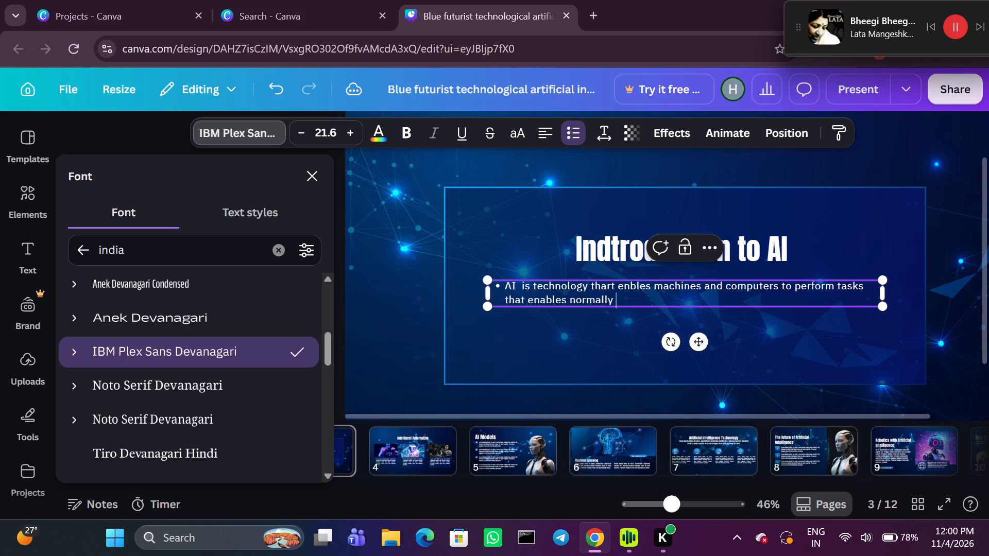
text(re)
text(quire)
Finish the first bullet with "human intelligence." including the closing full stop.
key(space)
text(hu)
text(man)
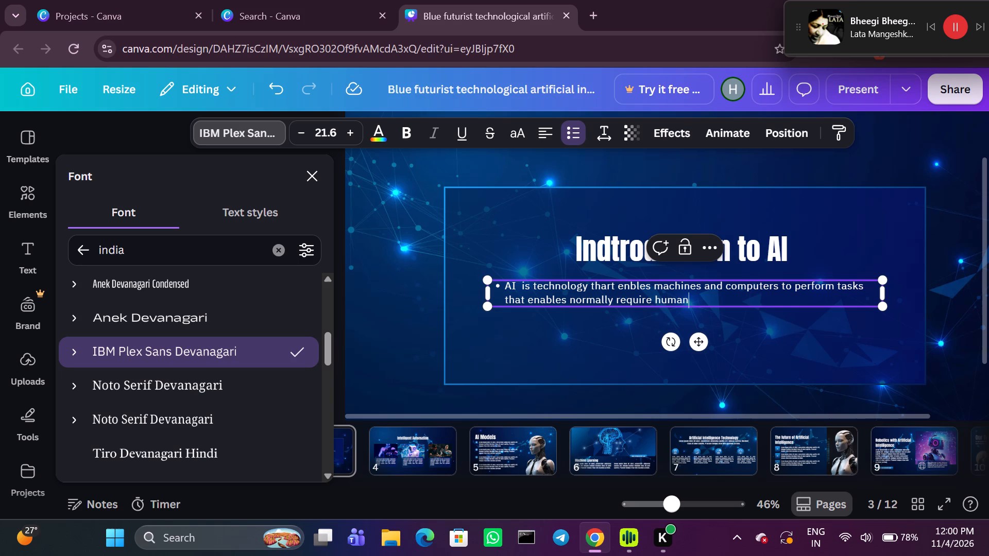
key(space)
text(in)
text(telli)
text(gen)
text(ce)
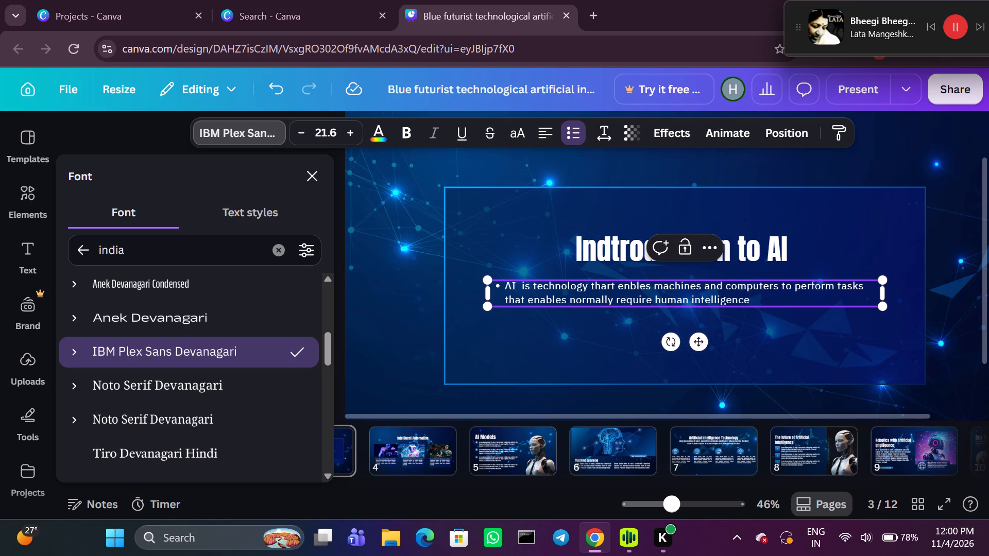
key(Return)
key(BackSpace)
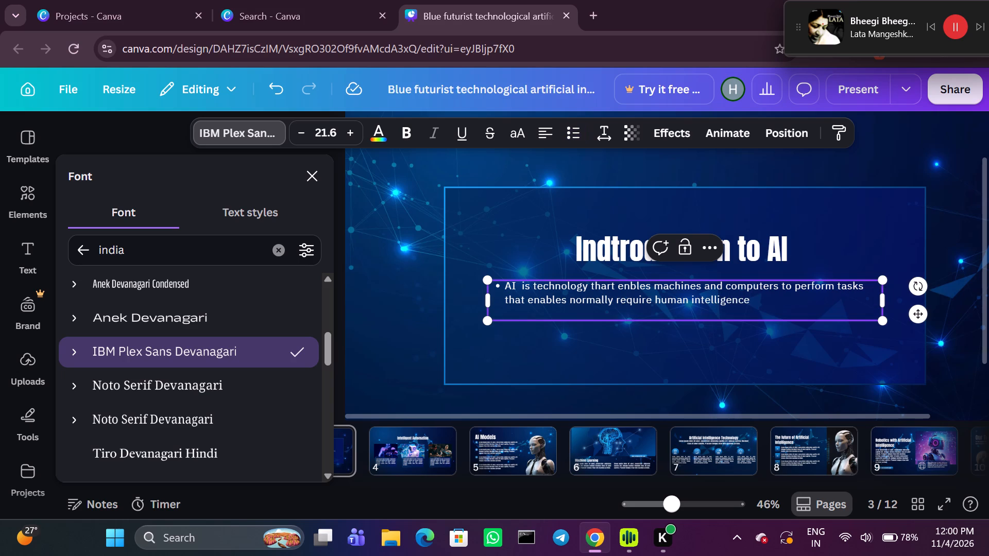
key(BackSpace)
key(period)
Start a second bullet on slide 3 reading "AI can learn from data,".
key(Return)
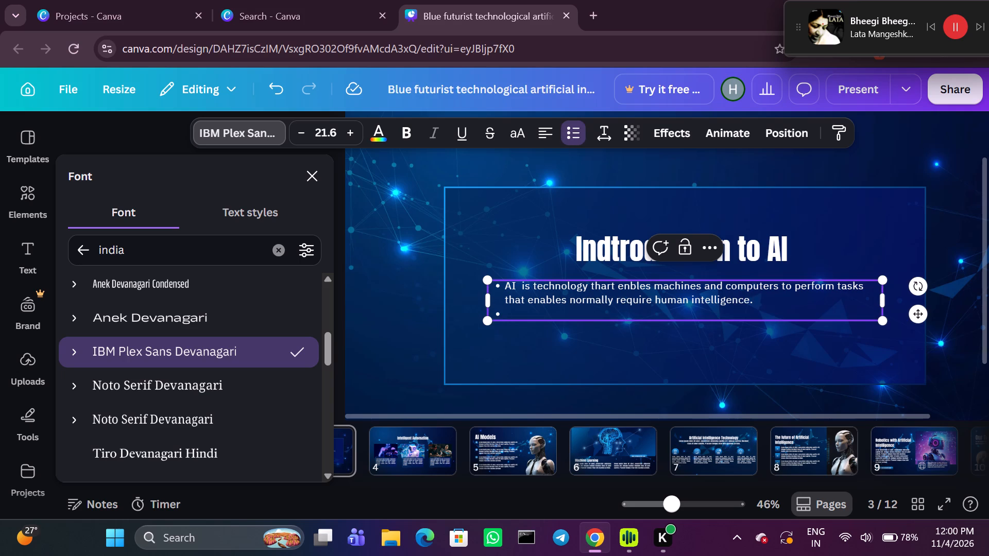
text(Ai)
key(space)
key(BackSpace)
key(BackSpace)
text(I can)
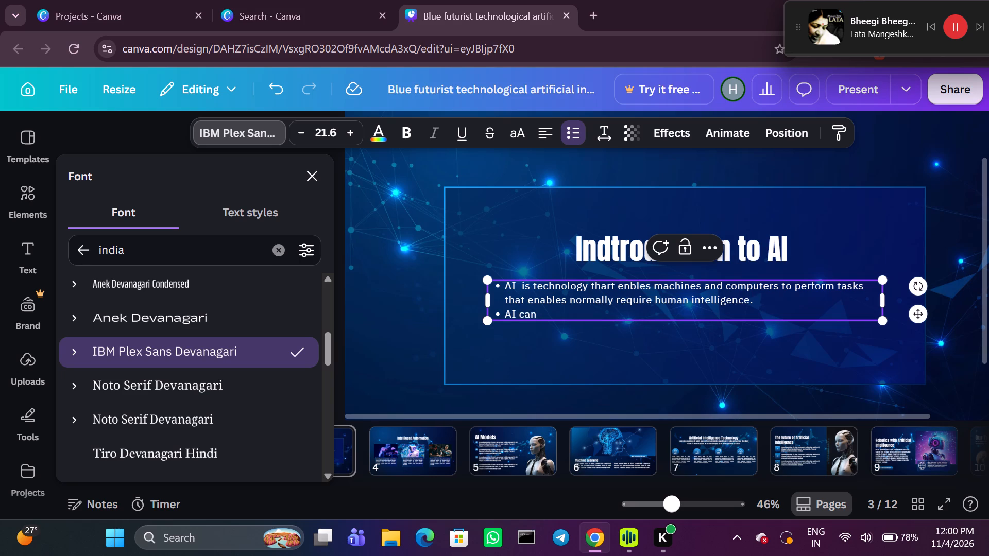
key(space)
text(learn)
key(space)
text(from)
key(space)
text(data)
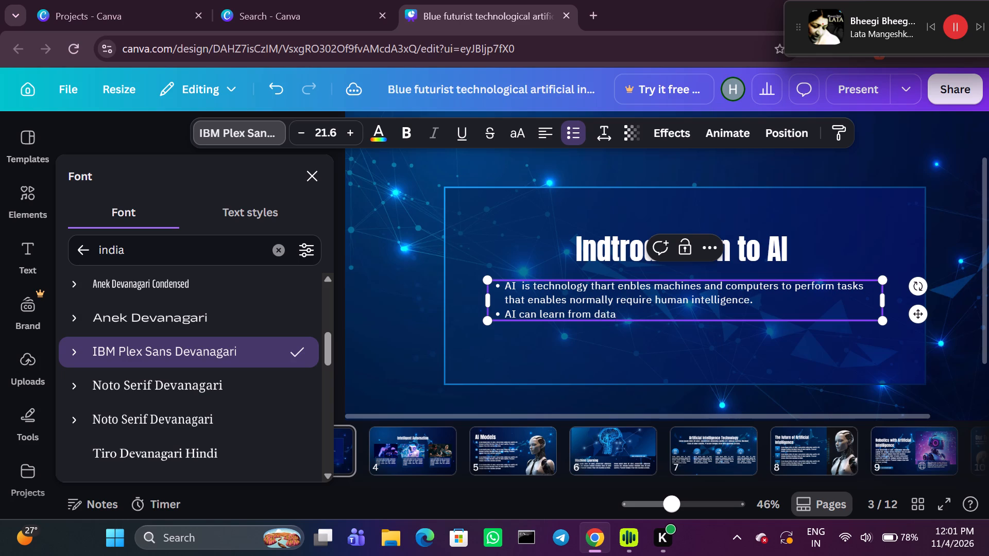
key(space)
key(BackSpace)
key(comma)
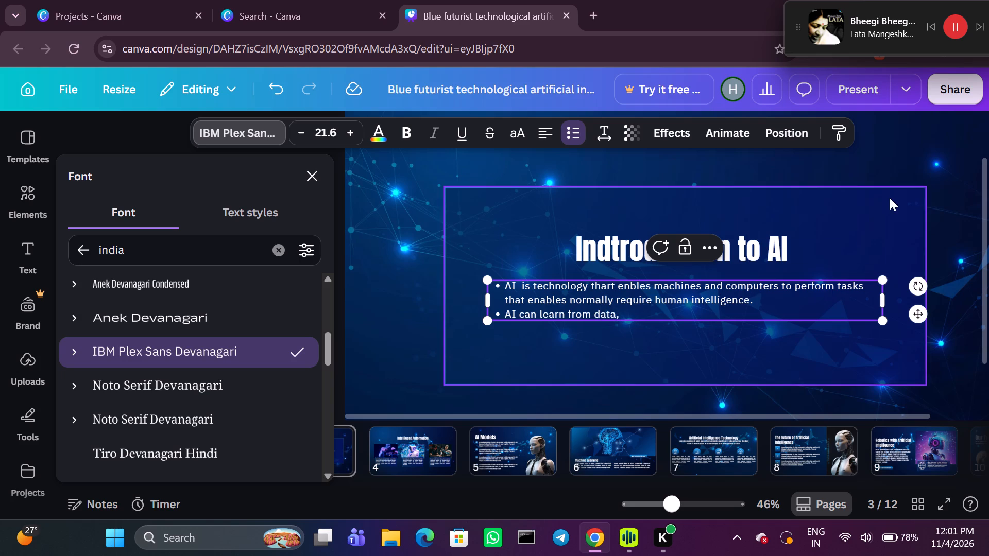
Switch to the LastWave music player, skip back a track and return to "Bheegi Bheegi Raaton Mein".
click(974, 16)
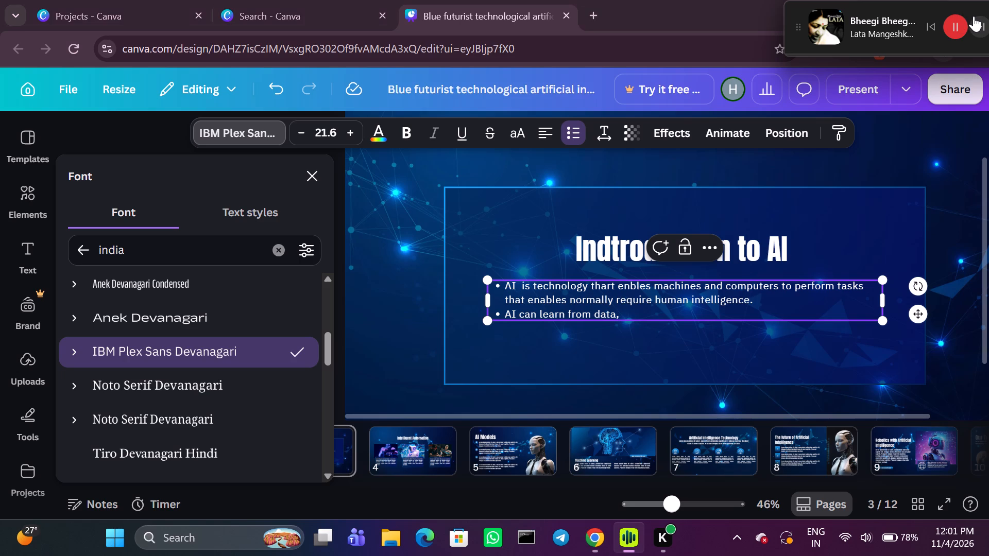
click(932, 27)
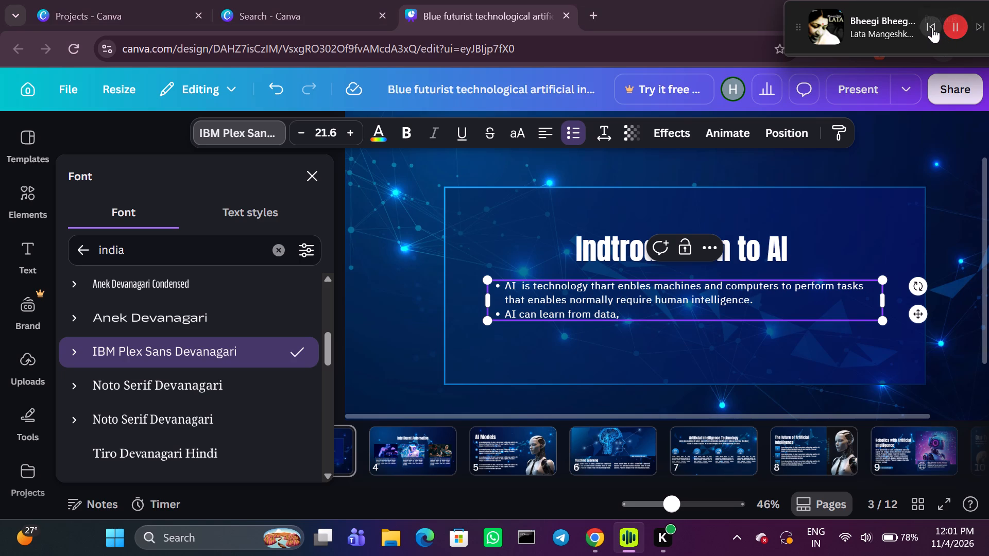
click(932, 27)
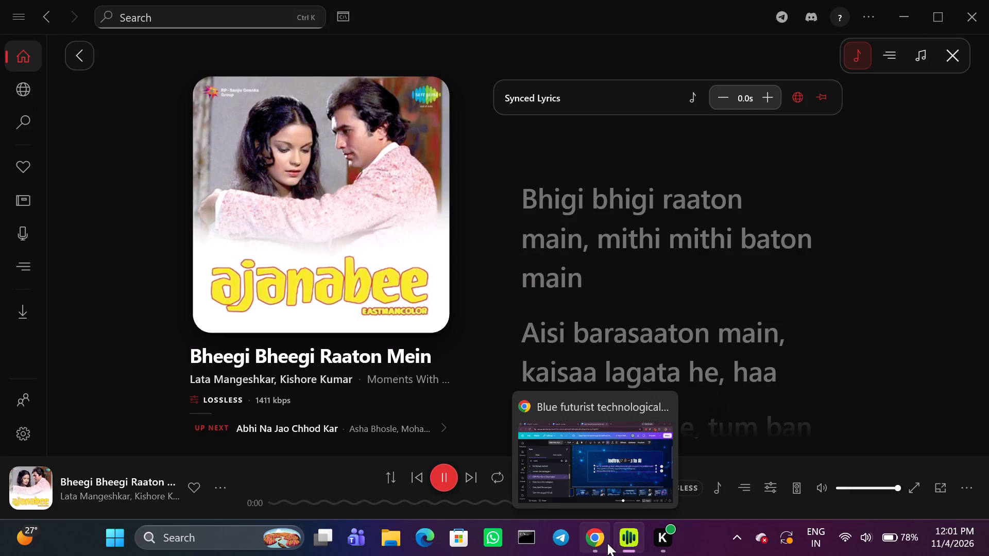
click(607, 543)
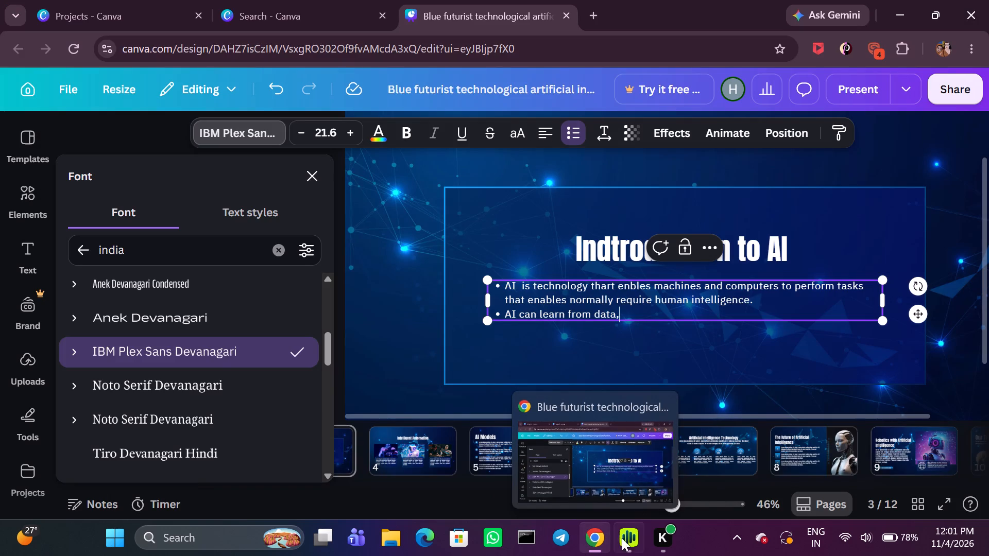
click(603, 467)
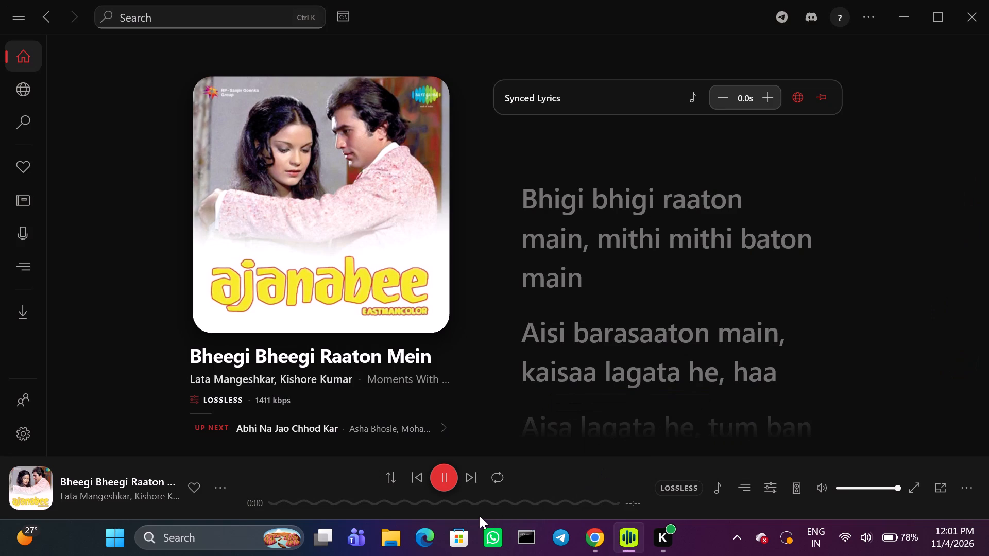
click(416, 479)
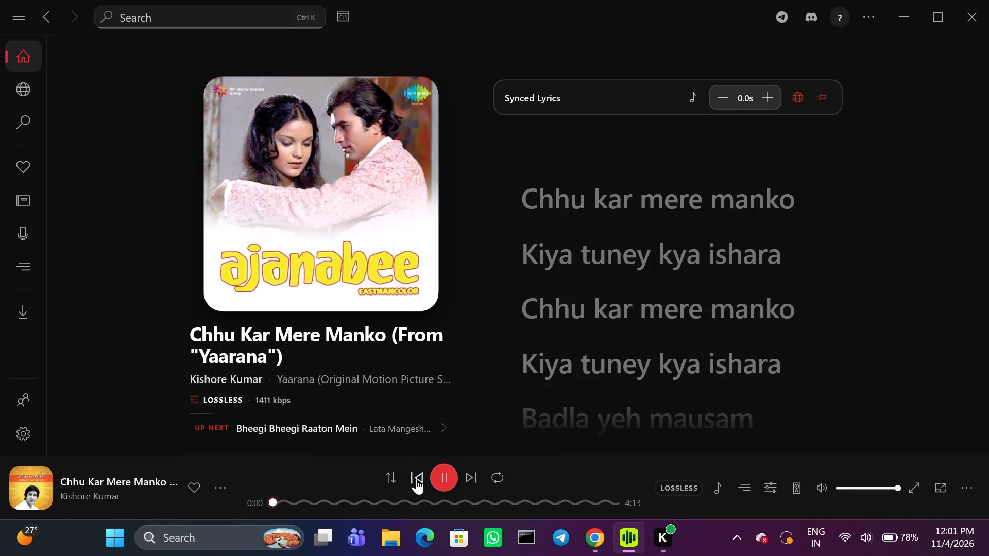
click(482, 477)
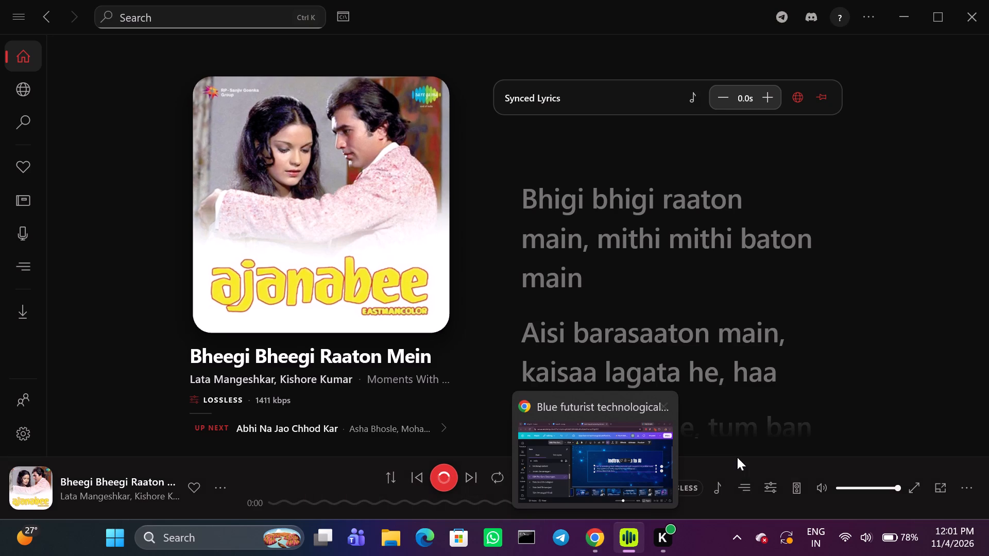
Collapse the LastWave player into its floating mini player.
click(937, 480)
click(941, 498)
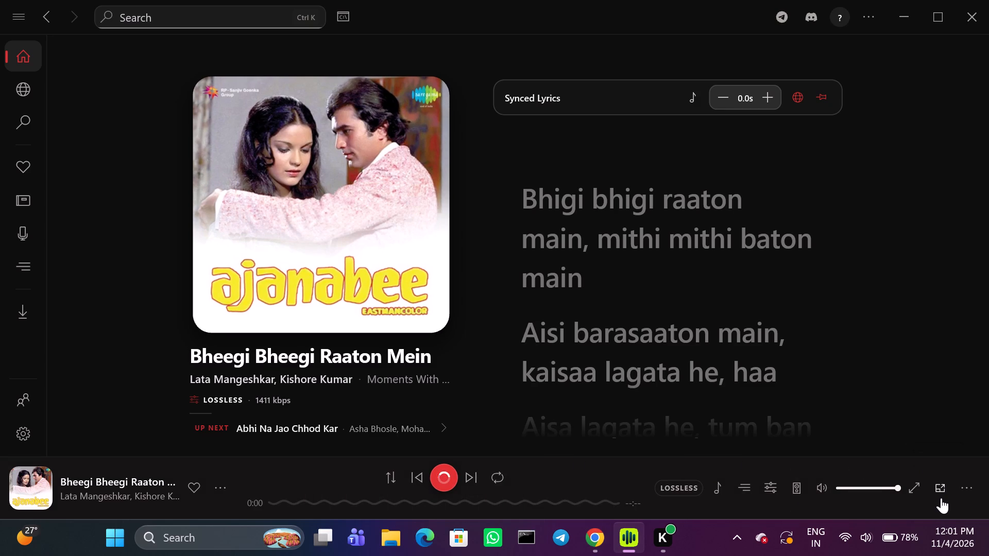
Preview slides 1 to 3 of the Canva presentation in full screen, and return to the editor on slide 3.
click(941, 498)
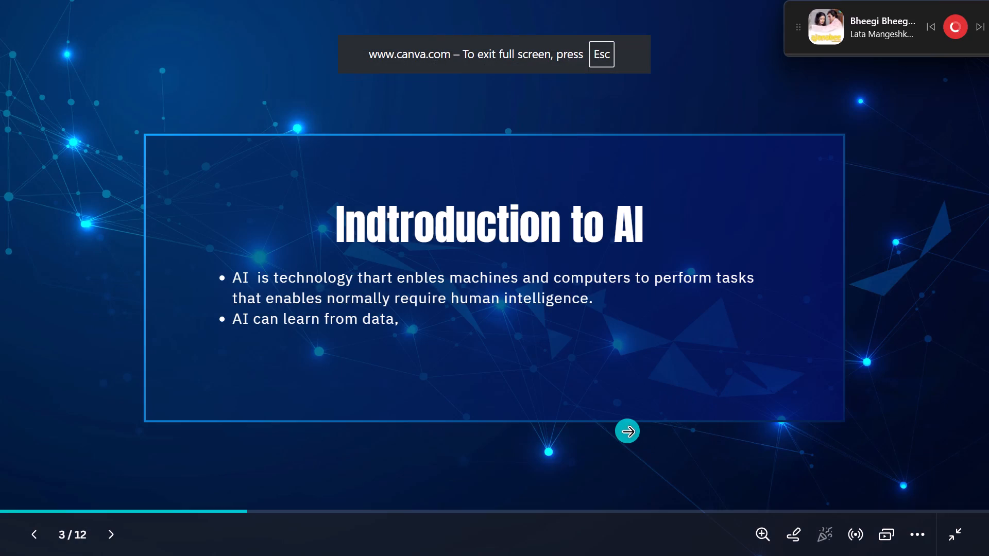
click(565, 397)
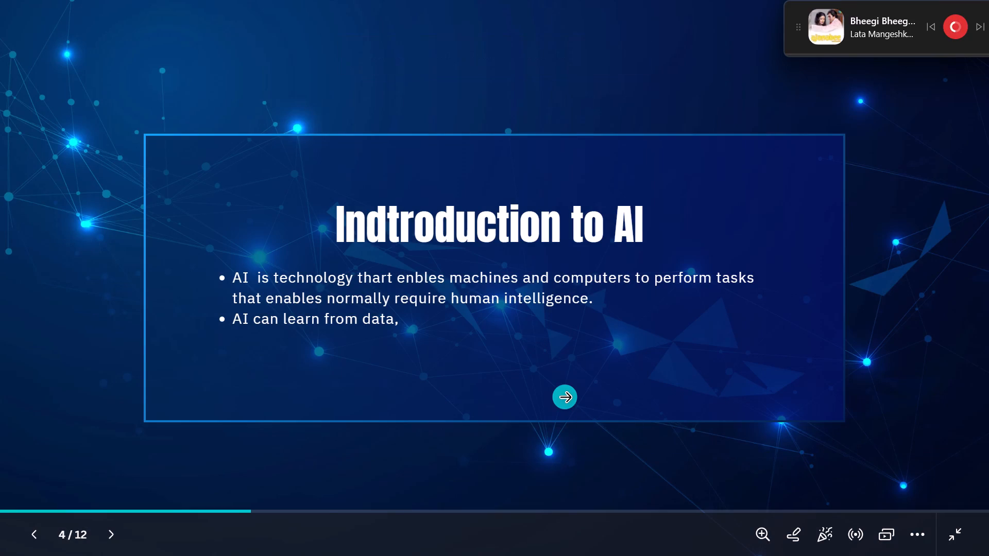
click(60, 456)
click(60, 456)
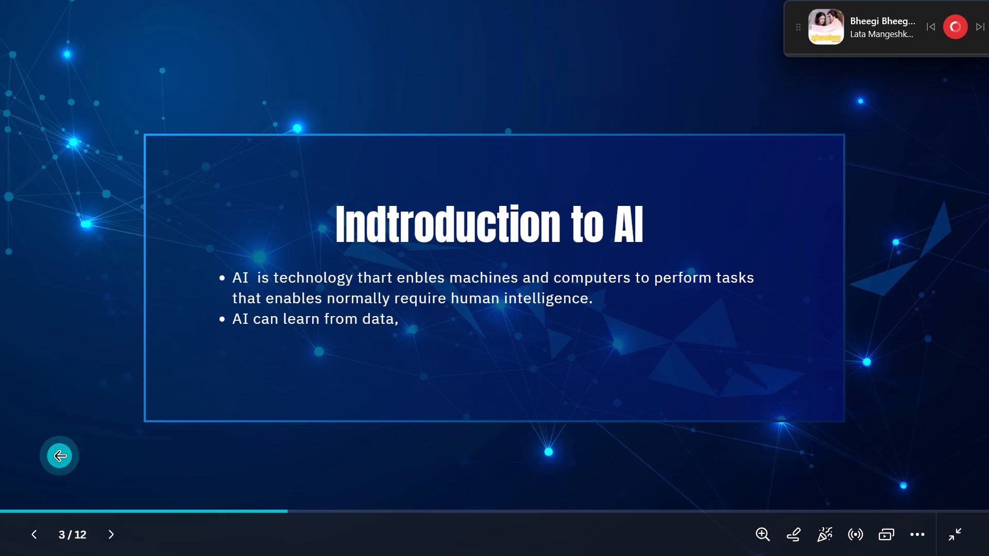
click(60, 456)
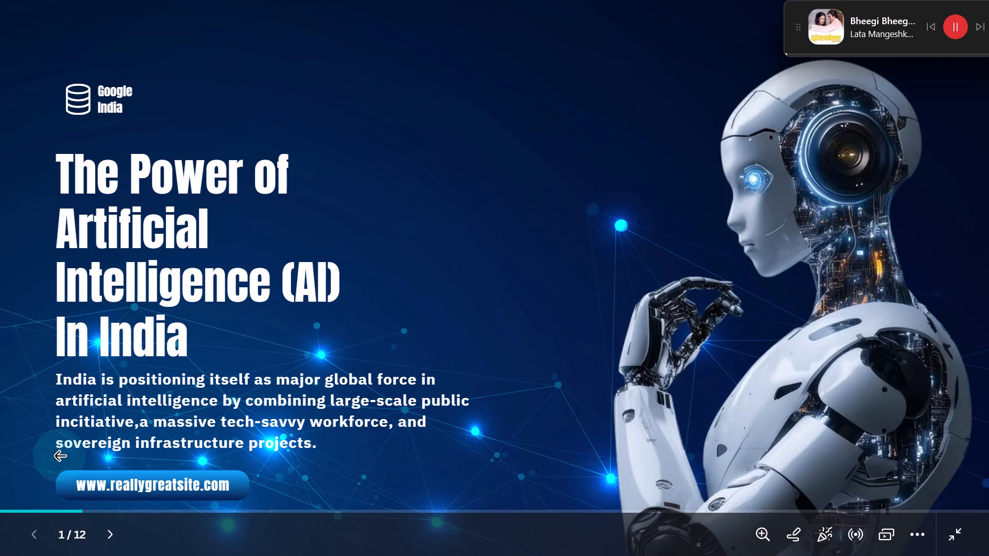
click(674, 397)
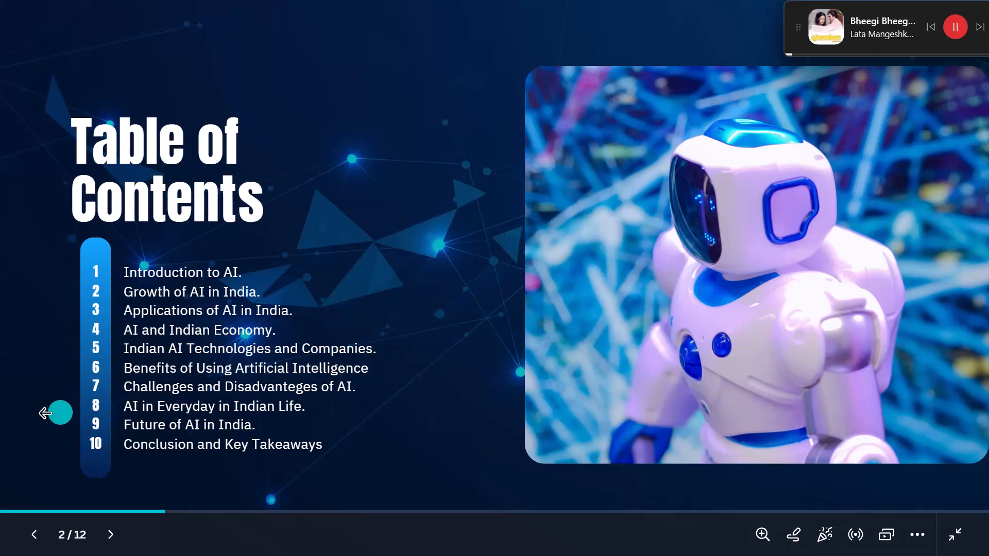
click(43, 413)
click(771, 371)
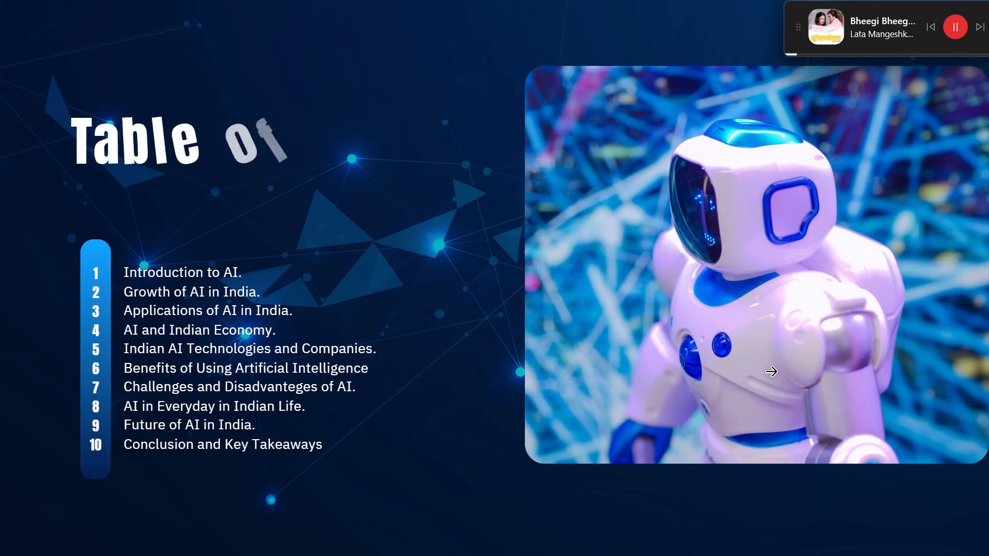
click(856, 463)
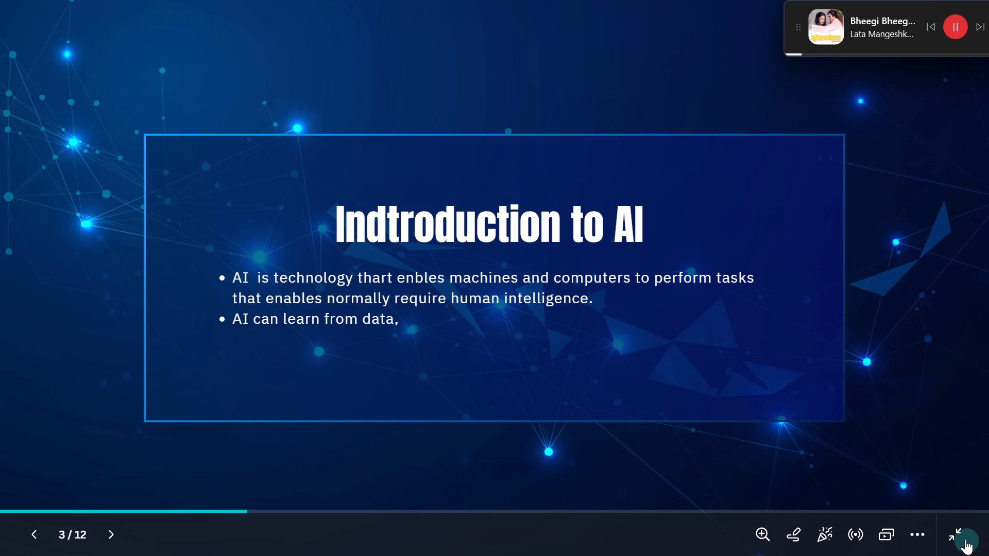
click(962, 529)
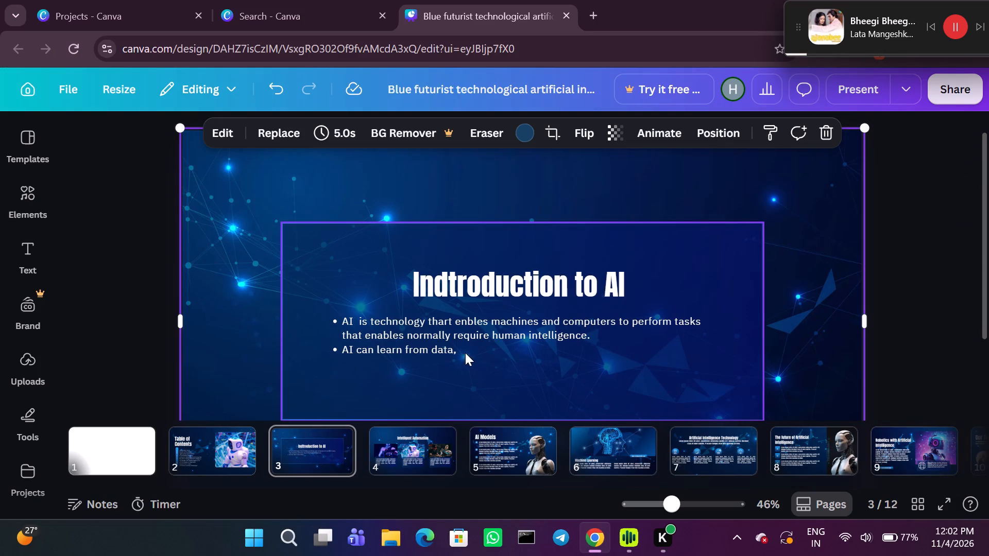
Continue the second bullet on slide 3 after "AI can learn from data," with "understand language".
click(457, 349)
click(457, 349)
drag(457, 349, 480, 353)
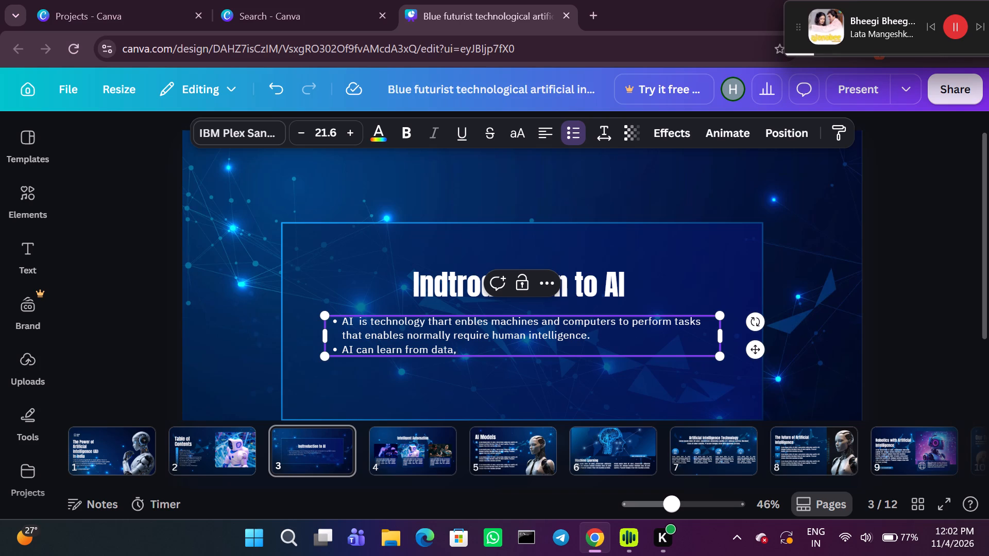
key(space)
text(undr)
key(BackSpace)
text(erstand)
key(space)
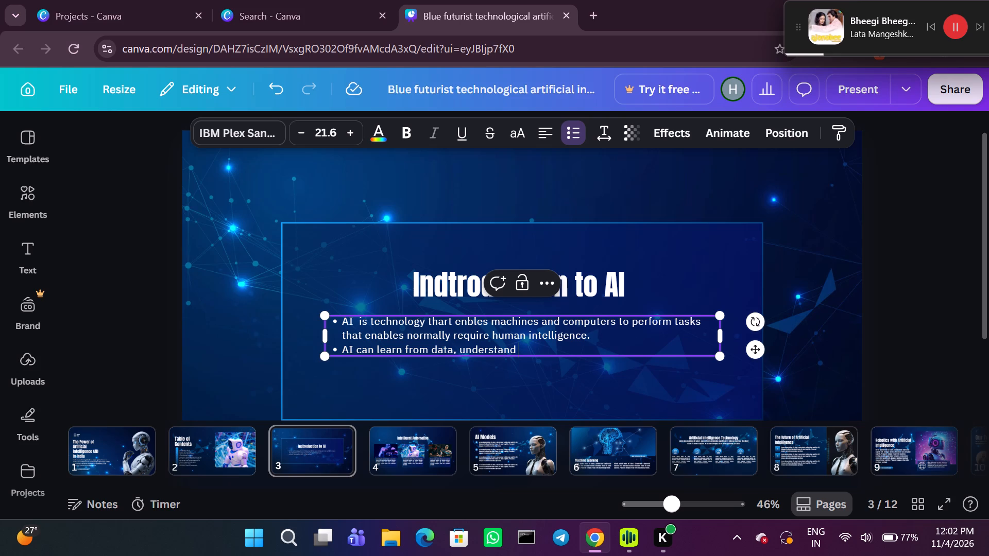
text(langau)
key(BackSpace)
key(BackSpace)
text(ua)
text(ge)
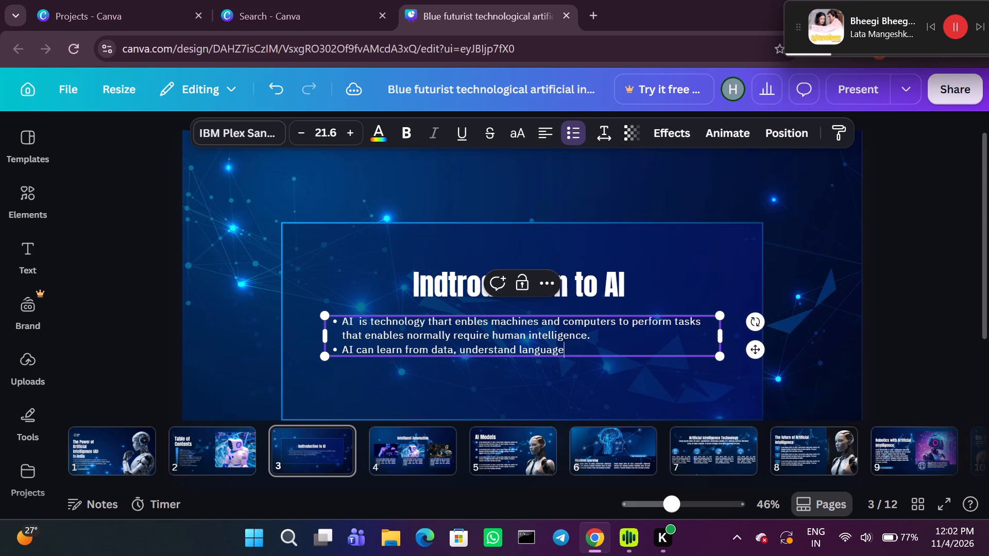
key(space)
key(BackSpace)
Extend the second bullet on slide 3 with ", solve problems".
text(, sol)
text(ve)
key(space)
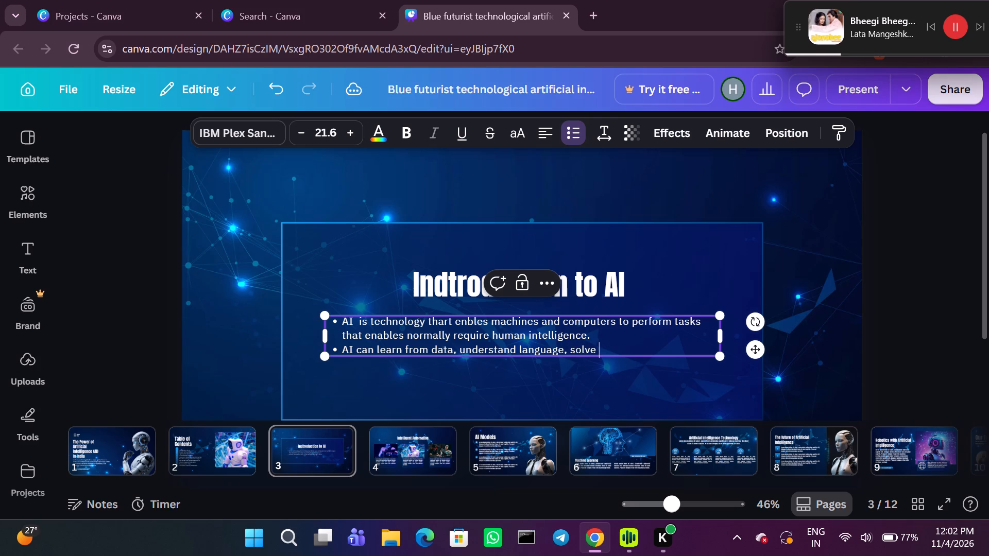
text(promob)
key(BackSpace)
key(BackSpace)
key(BackSpace)
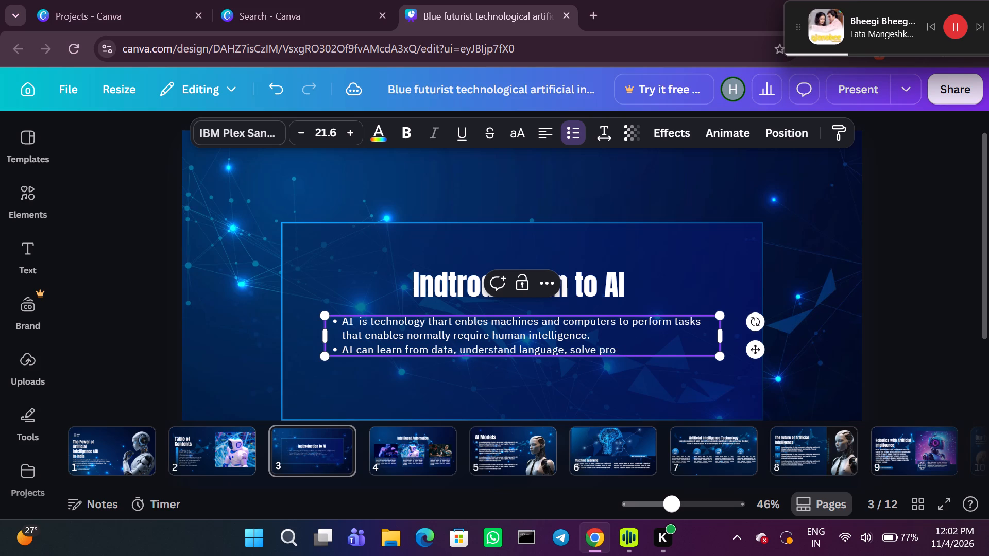
text(blem)
key(s)
Finish the second bullet on slide 3 with "and make decisions.".
key(space)
text(ans)
key(BackSpace)
key(d)
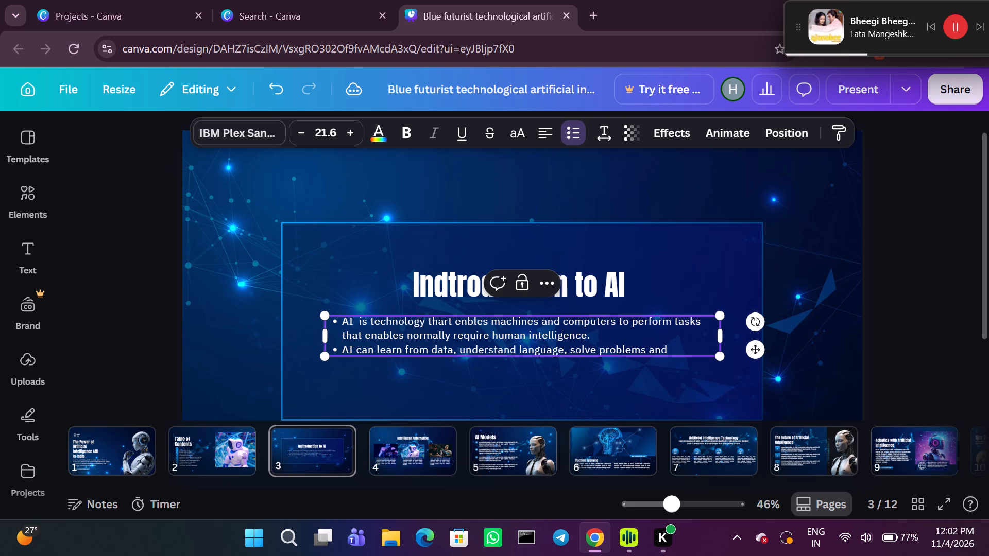
key(space)
text(make)
key(space)
text(deci)
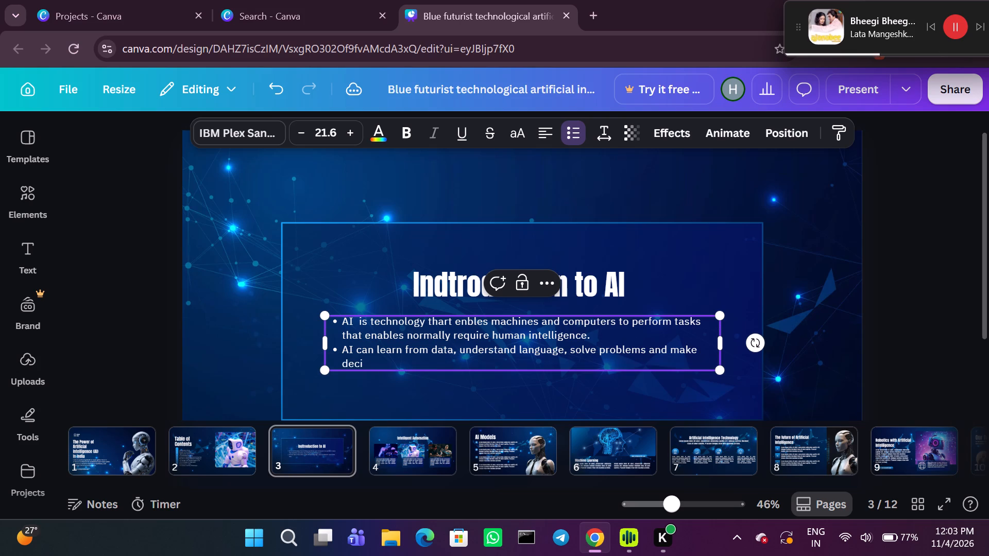
text(so)
key(BackSpace)
key(BackSpace)
key(d)
key(BackSpace)
text(sion)
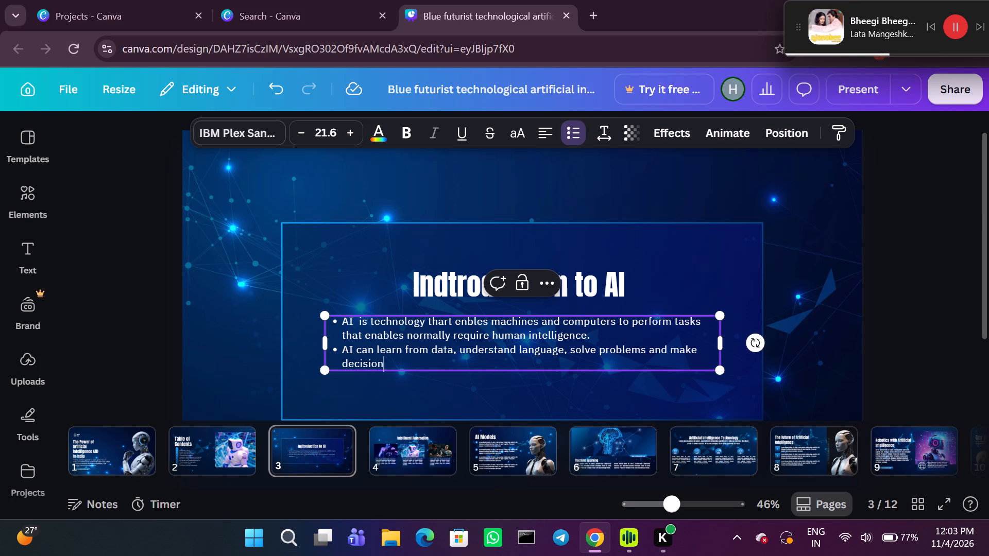
key(s)
key(period)
Start a third bullet in the AI introduction text on slide 3 with "It helps computers".
scroll(480, 353, down, 1)
key(Return)
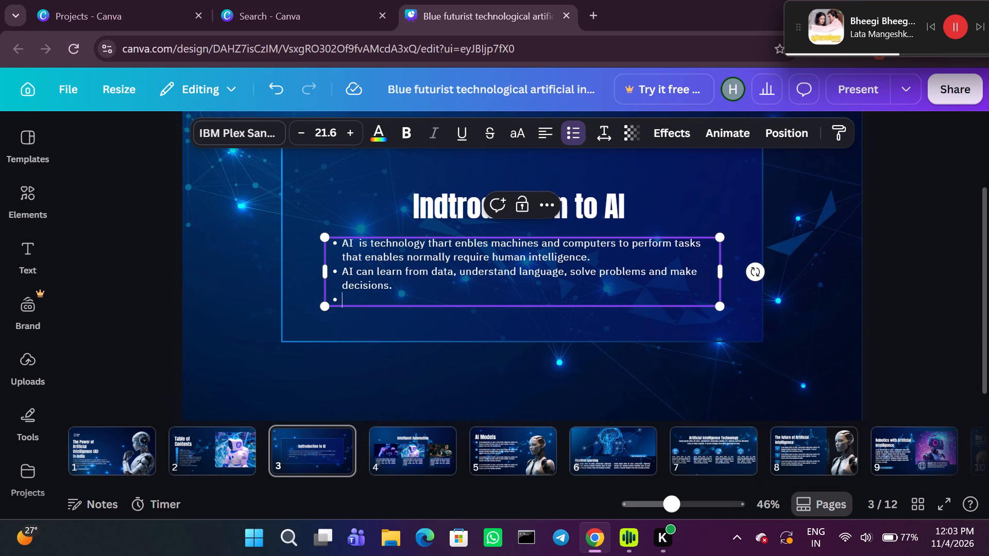
text(It)
key(space)
text(Hel)
key(BackSpace)
key(BackSpace)
key(BackSpace)
text(help)
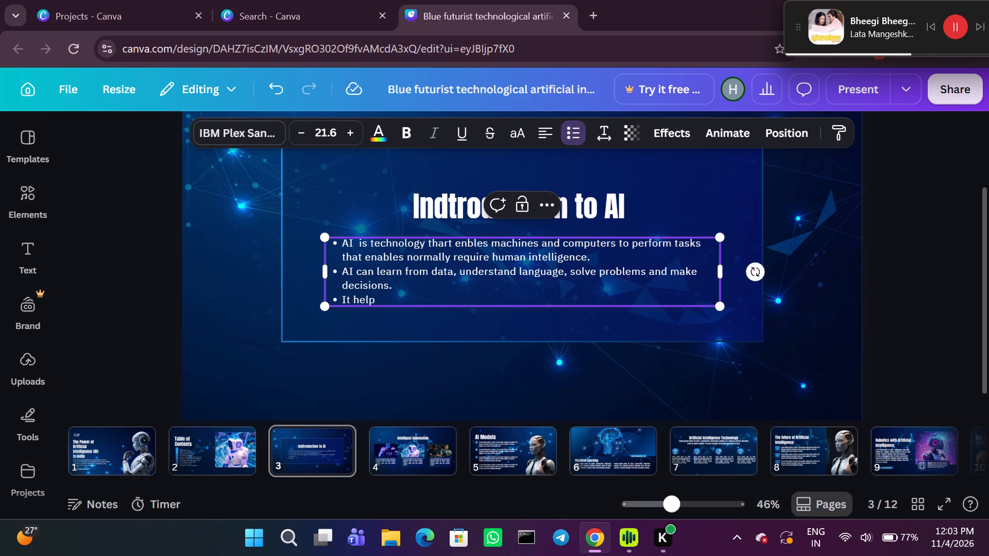
text(s)
key(space)
text(compu)
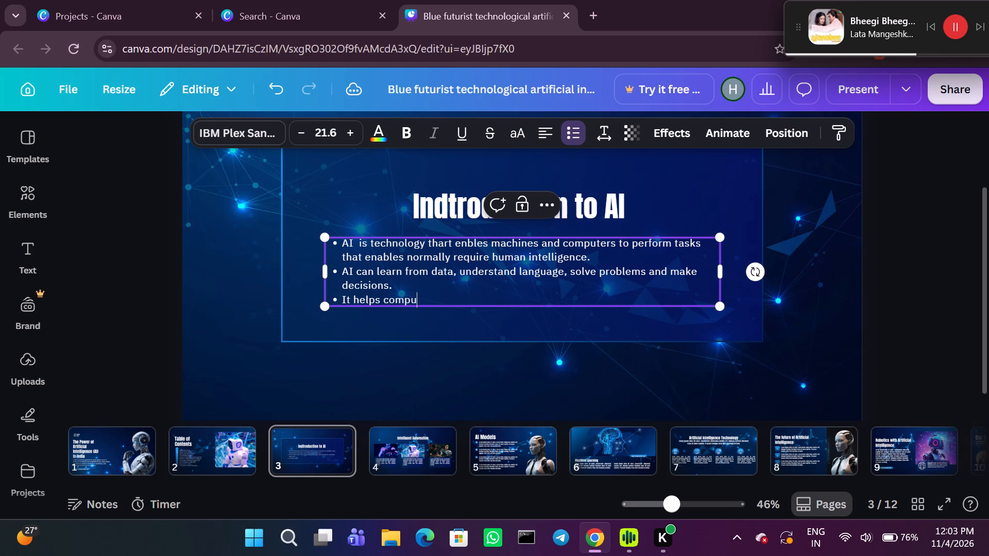
text(ter)
key(s)
key(space)
Finish the third bullet on slide 3 with "perform tasks automatically.".
text(perfor)
text(m ts)
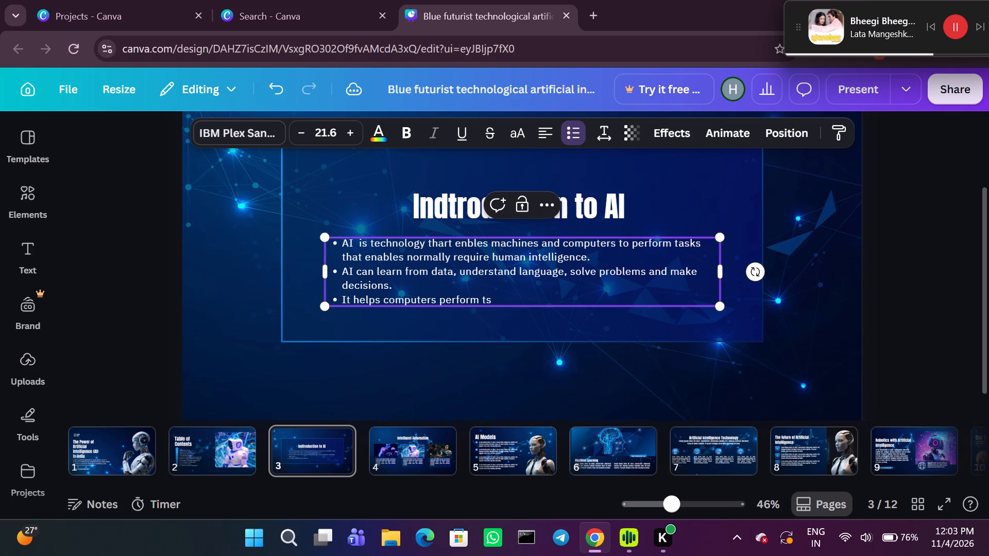
key(BackSpace)
text(as)
text(ks)
key(space)
text(automaticall)
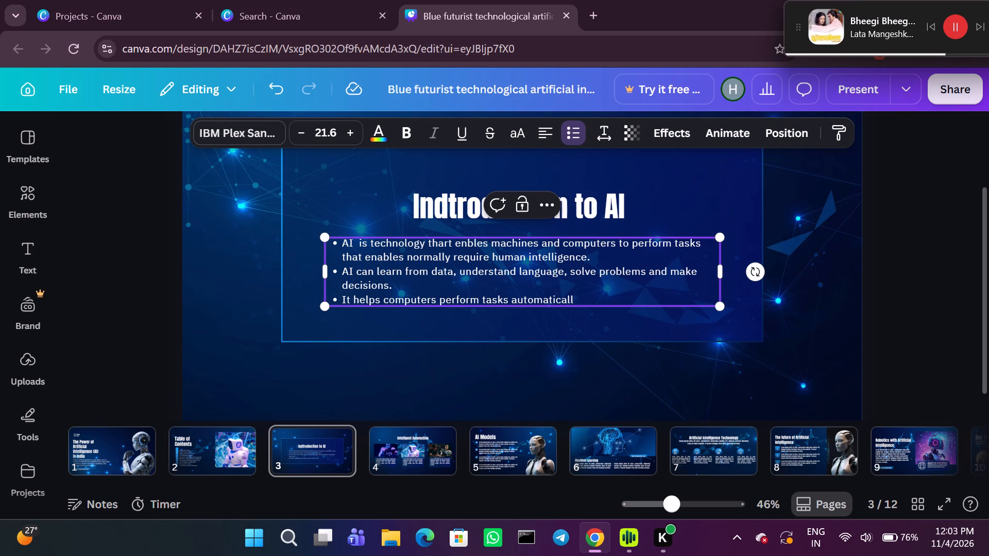
key(y)
key(period)
Add a fourth bullet on slide 3 reading "Examples", and make the word bold and underlined.
key(Return)
key(shift+e)
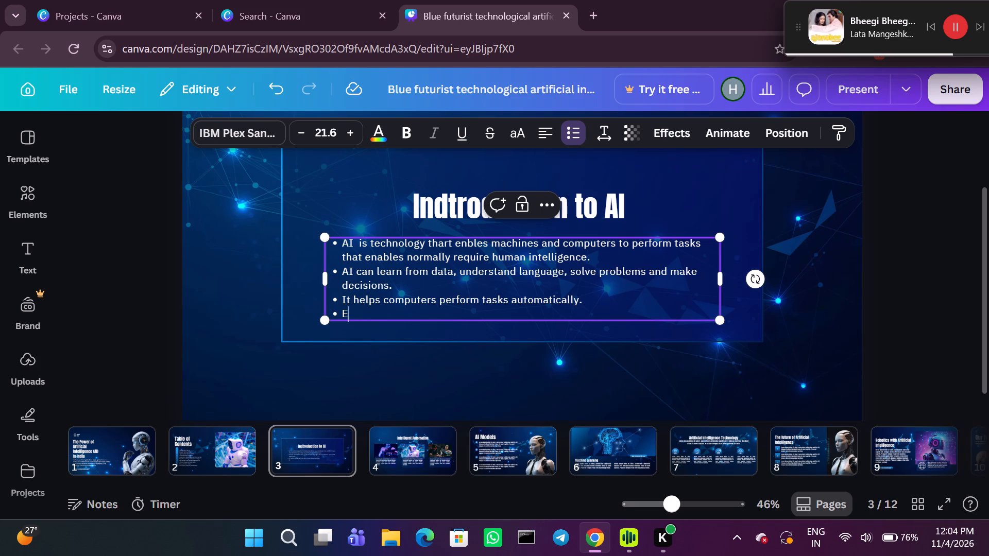
text(xam)
text(ples)
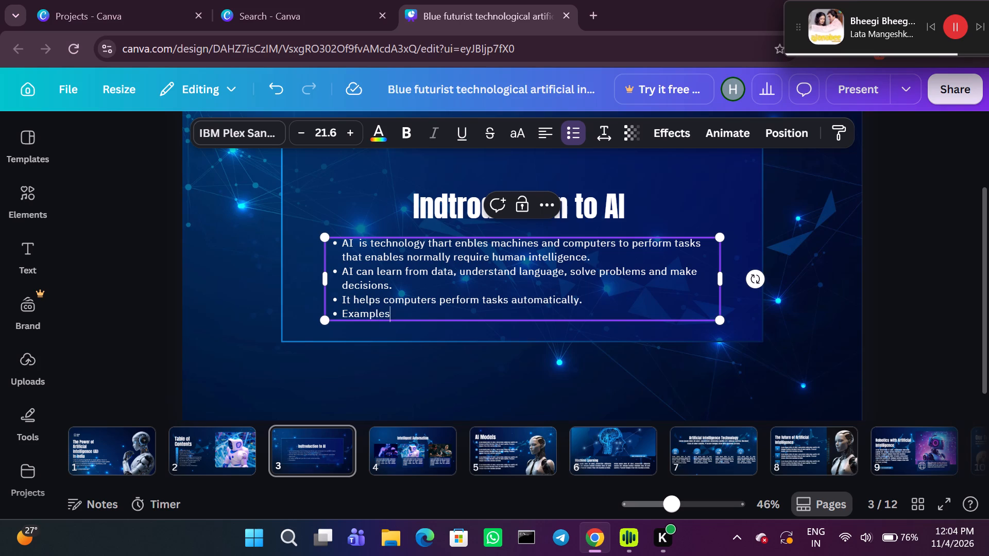
double_click(371, 318)
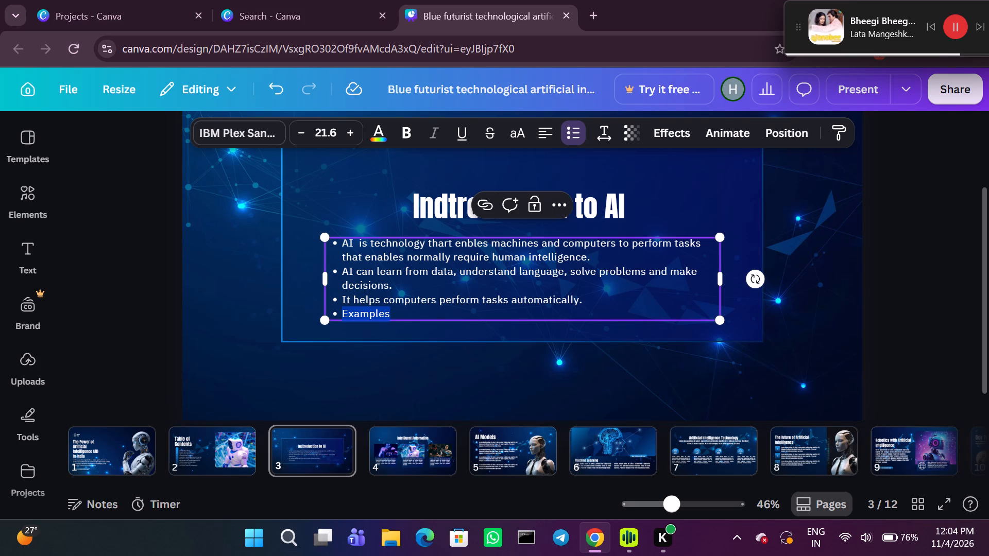
click(404, 134)
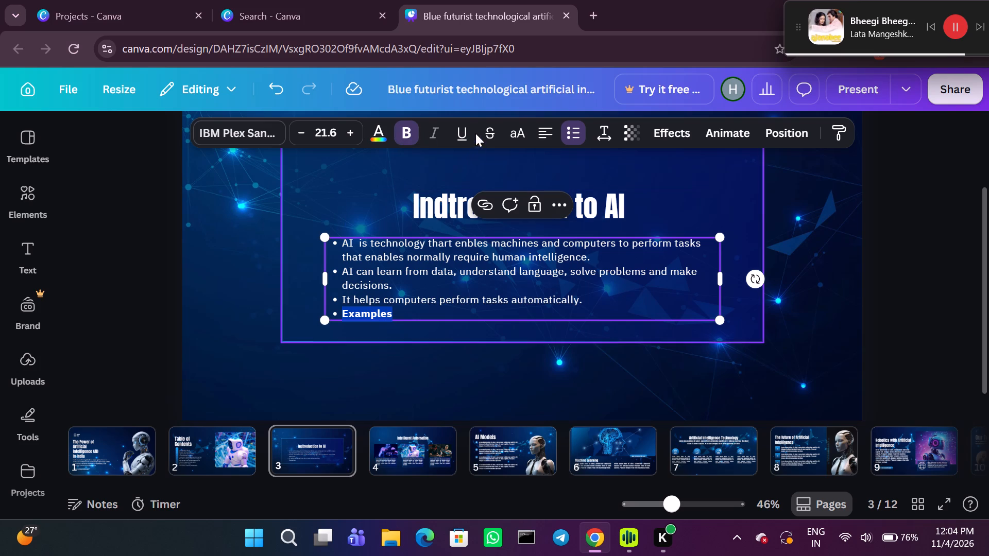
click(461, 136)
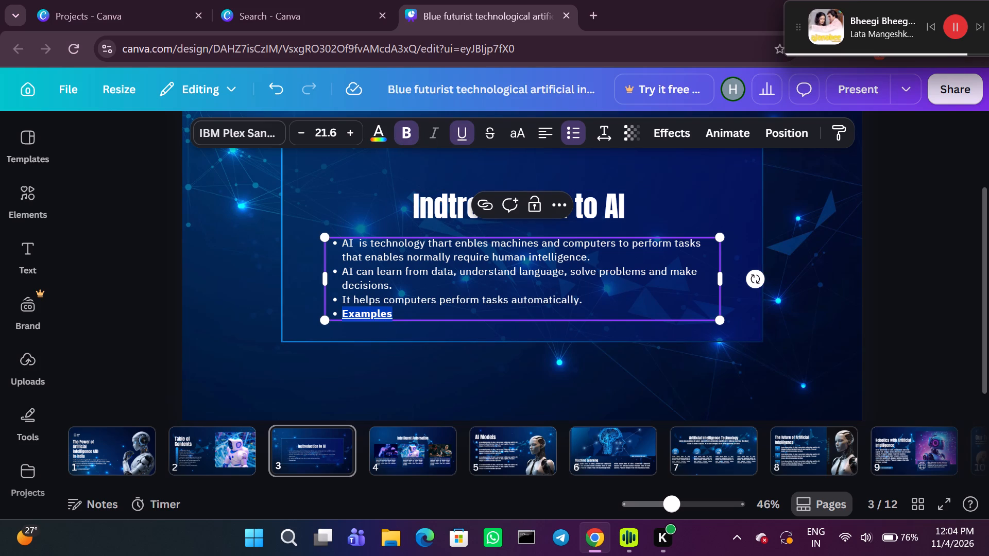
click(412, 308)
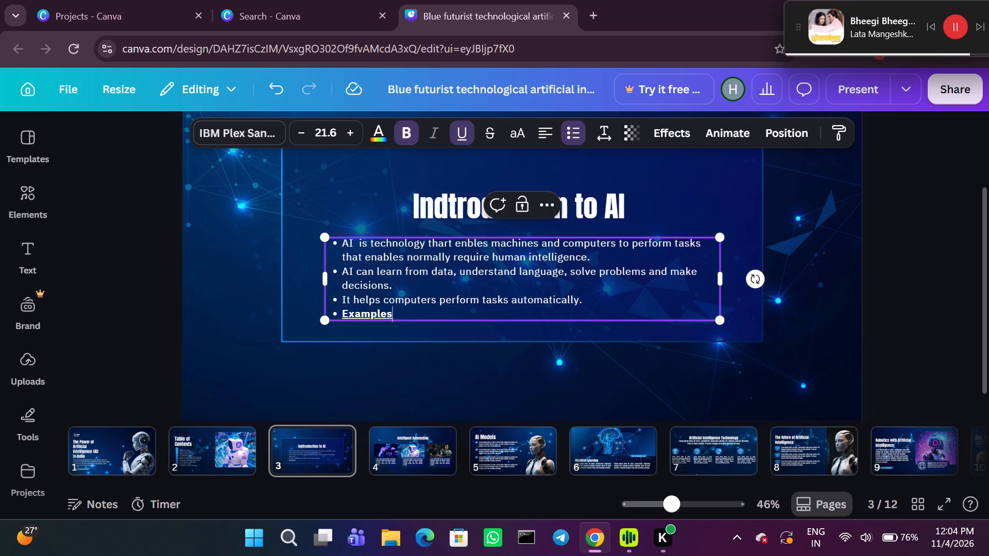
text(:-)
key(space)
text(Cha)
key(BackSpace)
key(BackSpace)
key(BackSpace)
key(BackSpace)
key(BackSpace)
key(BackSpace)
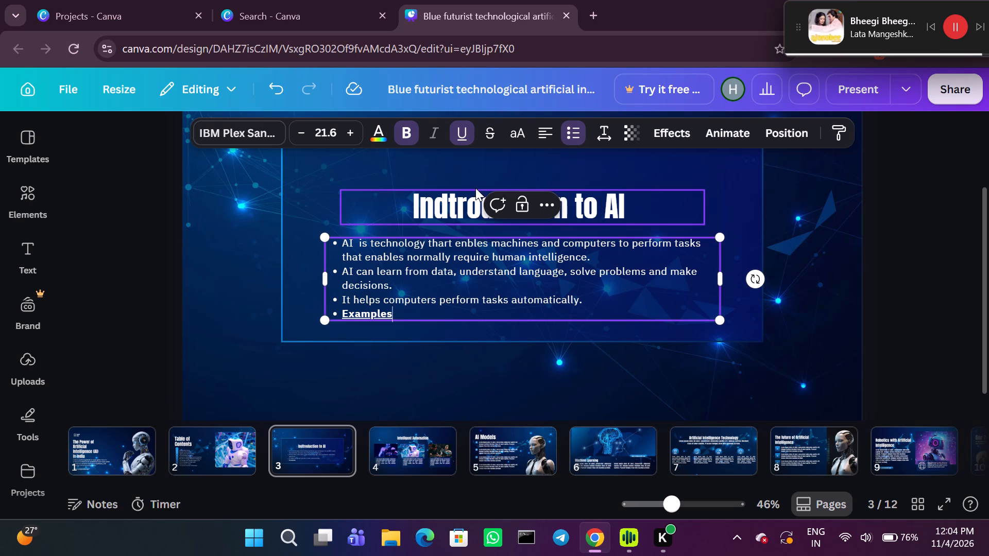
Turn off bold and underline after "Examples" in the fourth bullet, and add ":-" in plain text.
click(415, 129)
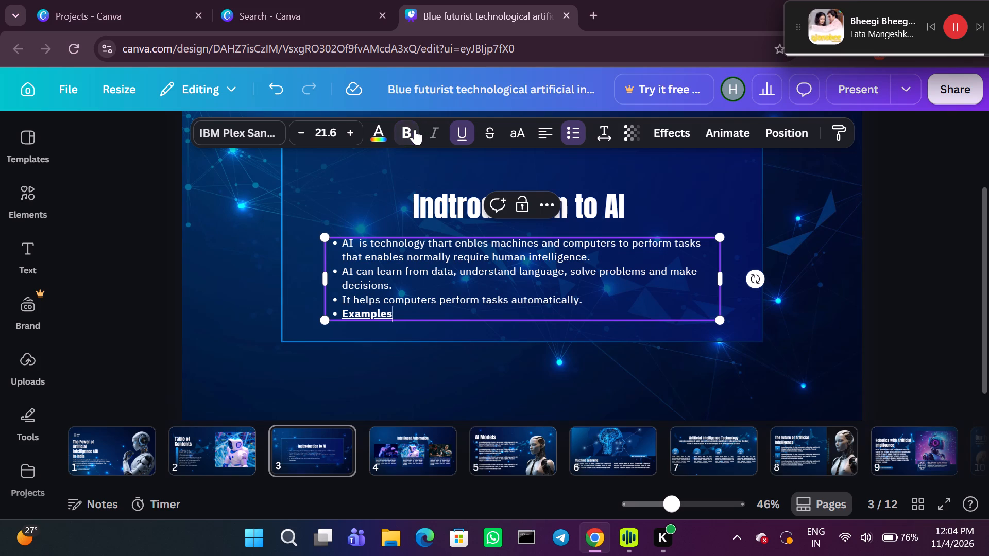
click(457, 135)
key(shift+colon)
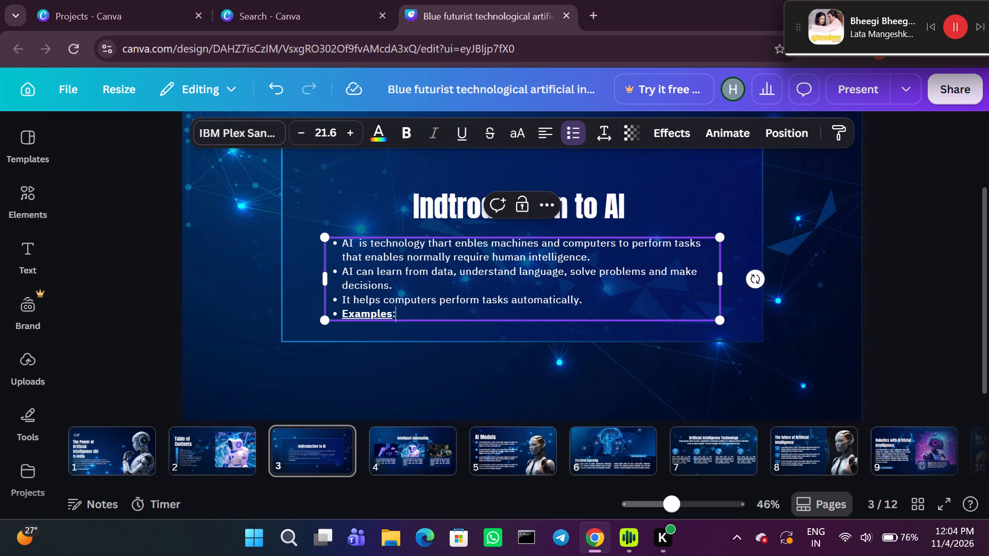
key(minus)
key(space)
text(Chat)
key(shift+g)
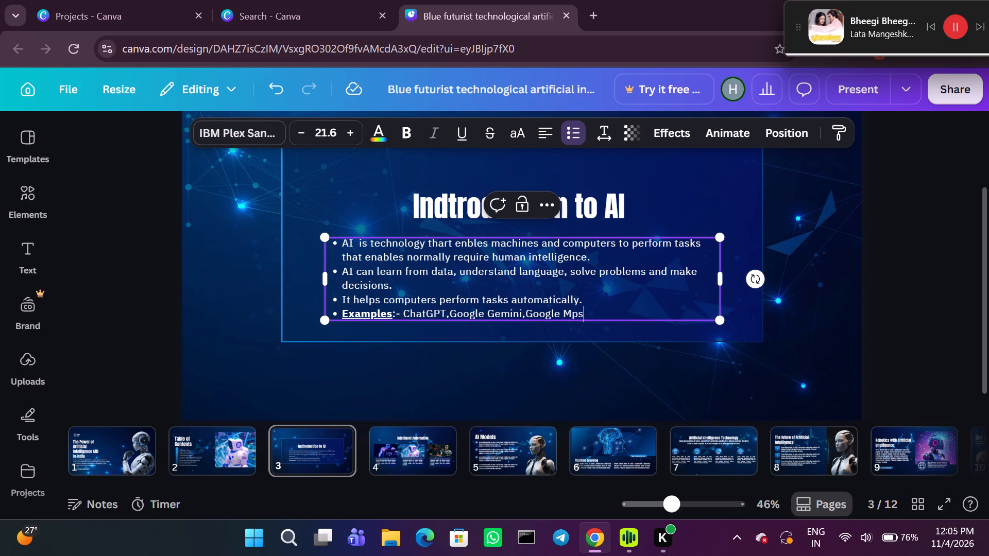
key(space)
text(and voice)
Correct "Mps" to "Map" in the examples bullet on slide 3.
click(581, 317)
key(BackSpace)
key(BackSpace)
text(ap)
Finish the examples bullet on slide 3 by adding "assistants." after "voice".
click(646, 311)
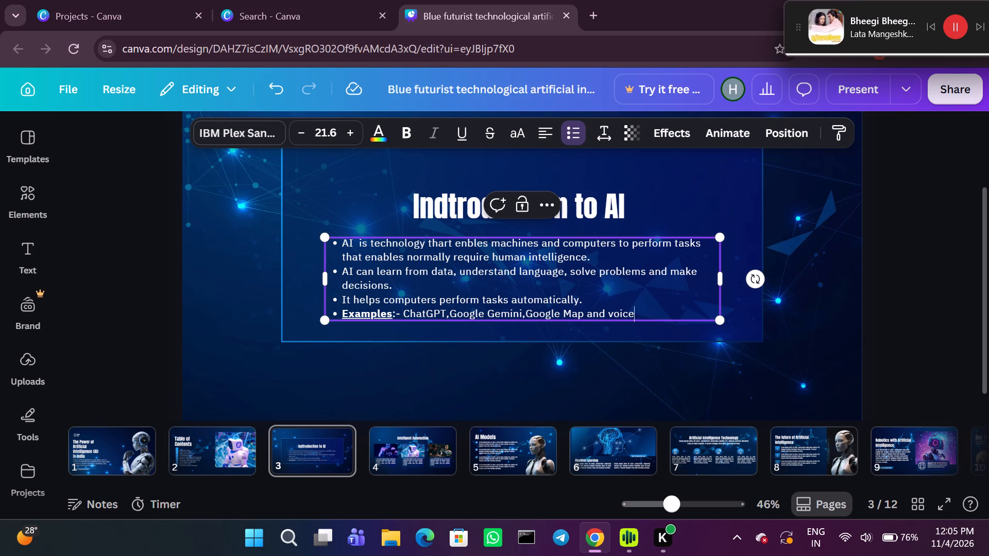
key(space)
text(an)
text(d)
key(space)
key(BackSpace)
key(BackSpace)
key(BackSpace)
key(BackSpace)
text(ass)
text(is)
key(i)
key(BackSpace)
key(t)
text(ants)
key(period)
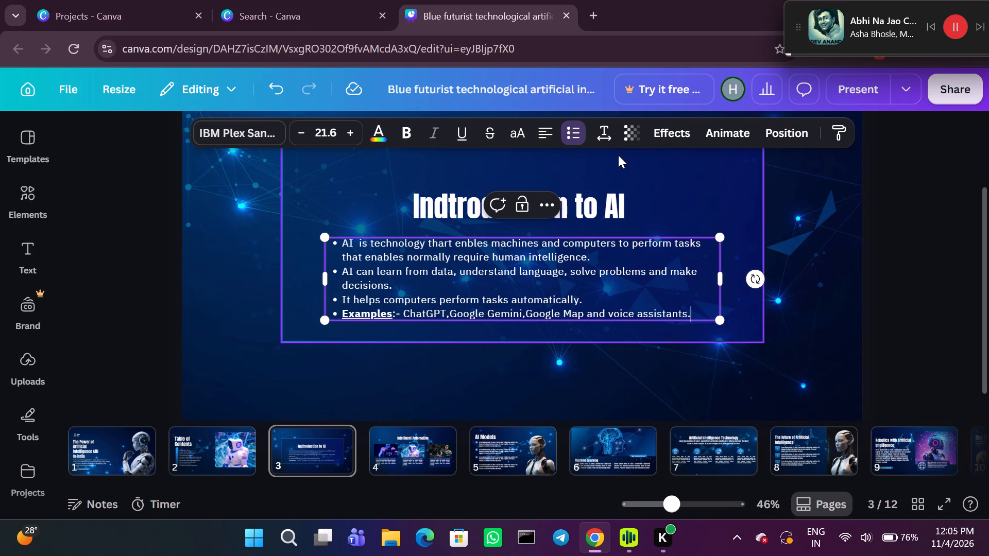
Apply the Sleek page animation to slide 3.
click(726, 132)
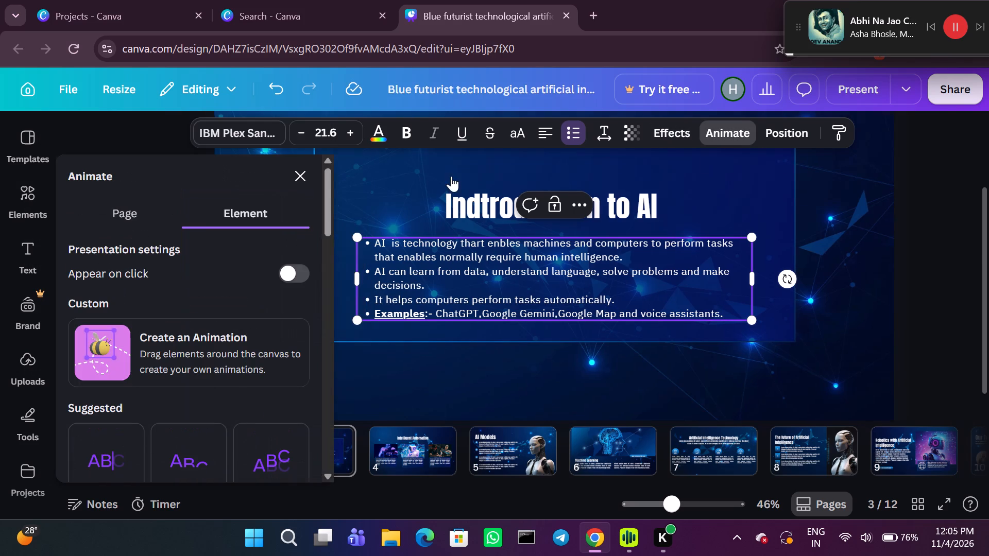
click(149, 212)
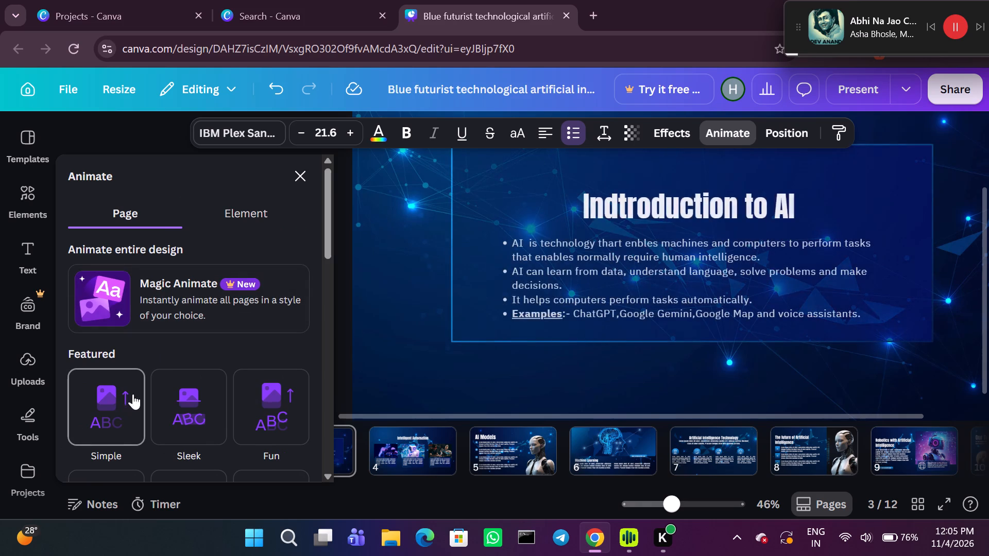
scroll(204, 391, down, 1)
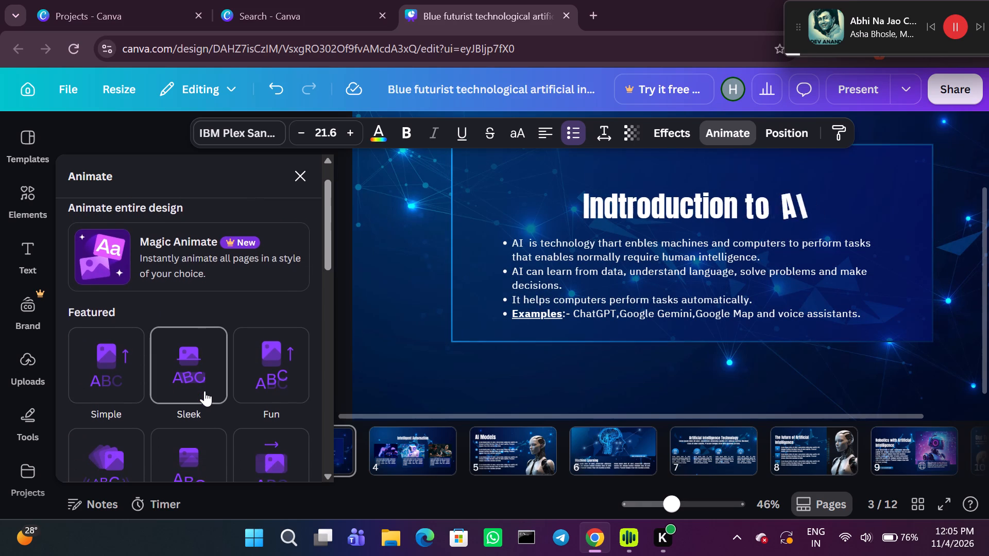
scroll(204, 391, down, 1)
click(195, 375)
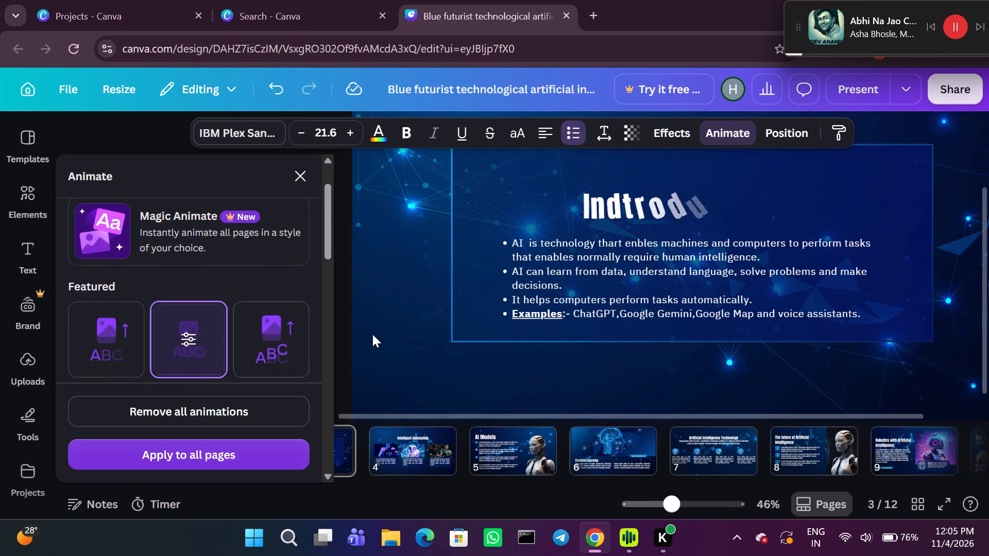
click(398, 358)
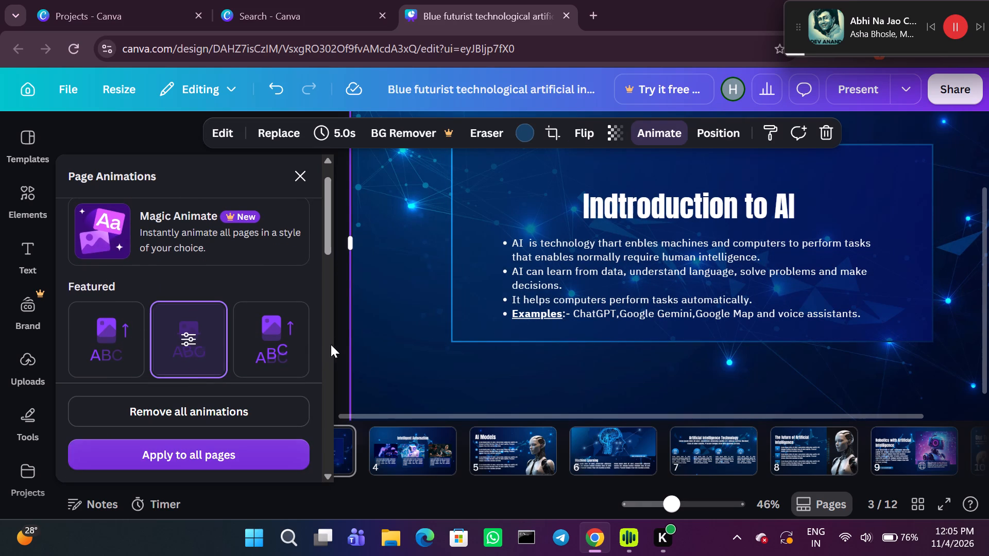
click(337, 342)
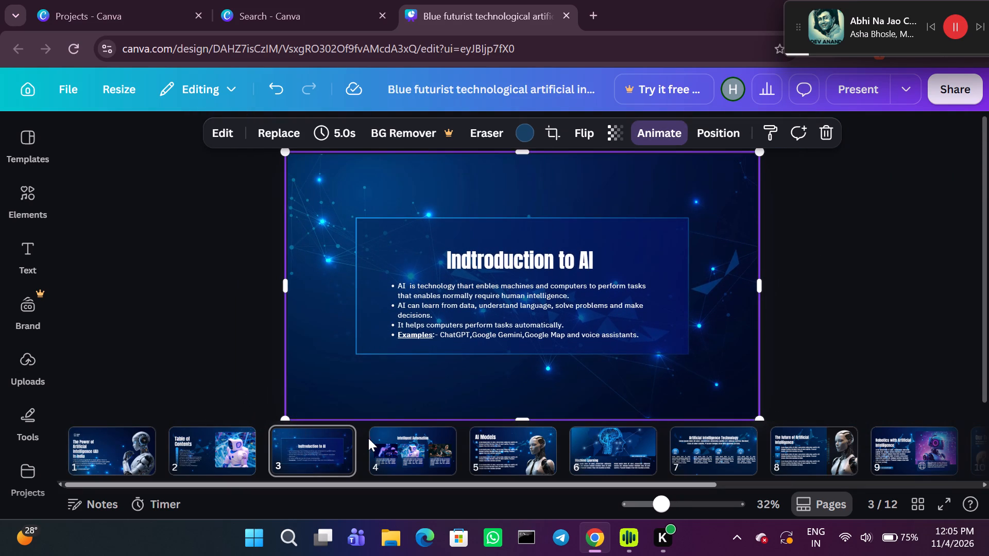
Check the table of contents on slide 2, and replace the "Intelligent Automation" title on slide 4 with "Growth of".
click(368, 438)
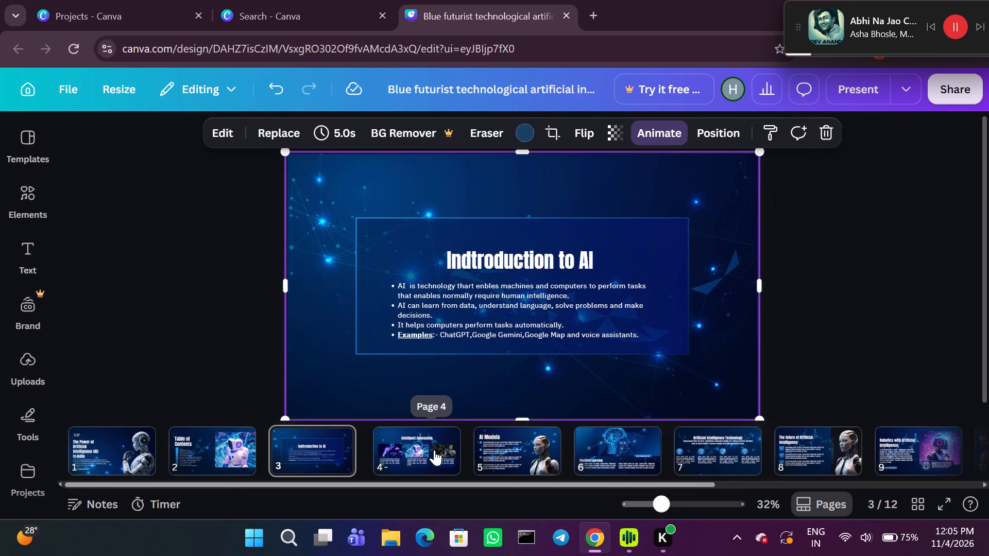
click(434, 450)
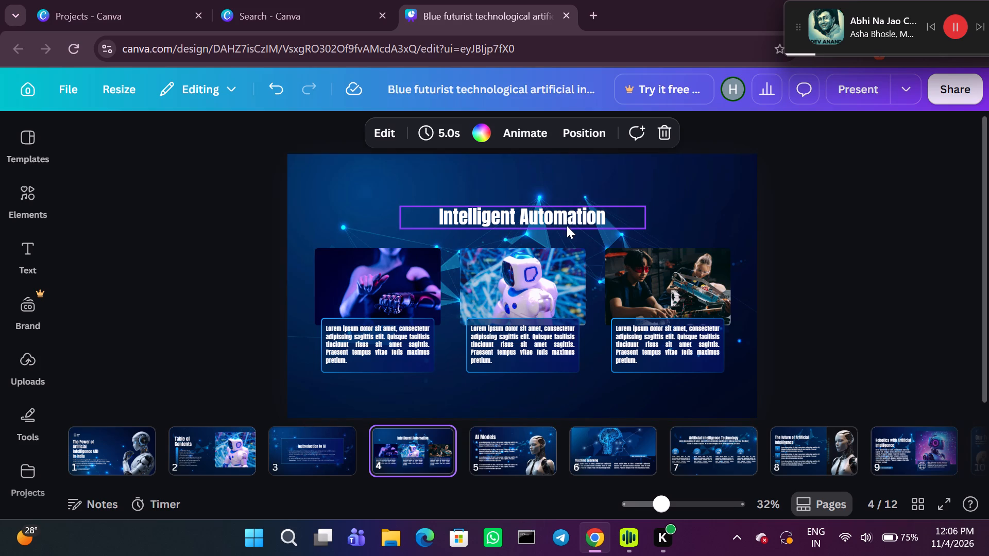
click(207, 454)
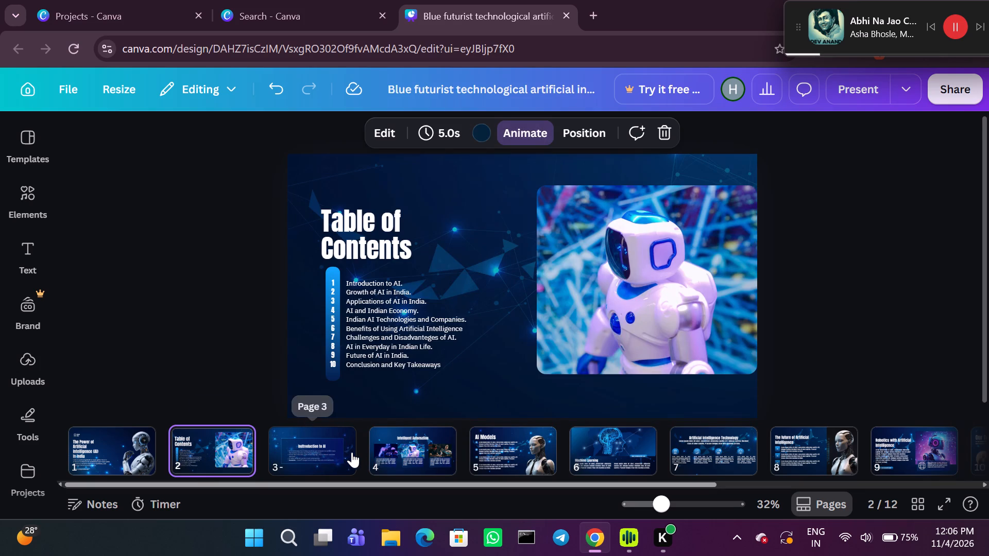
click(416, 441)
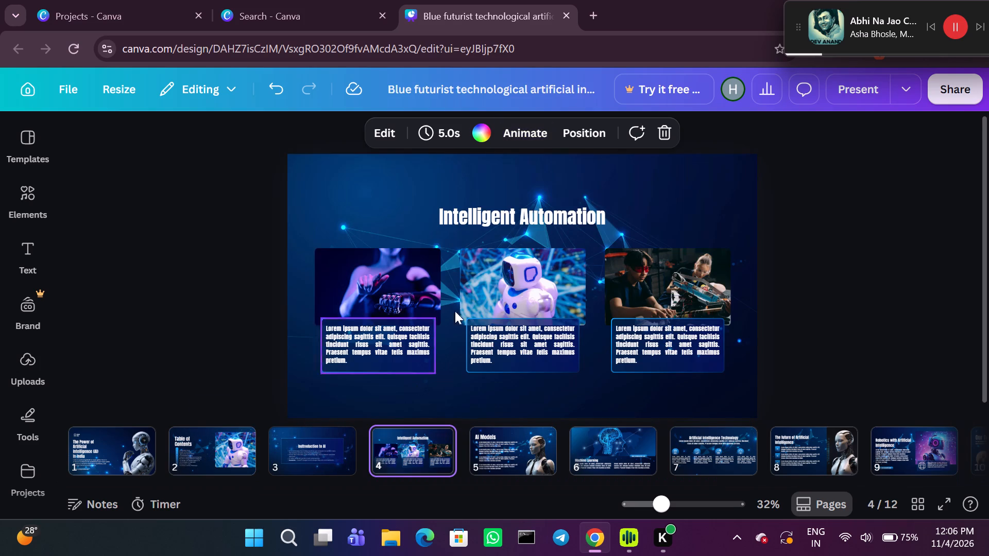
click(549, 216)
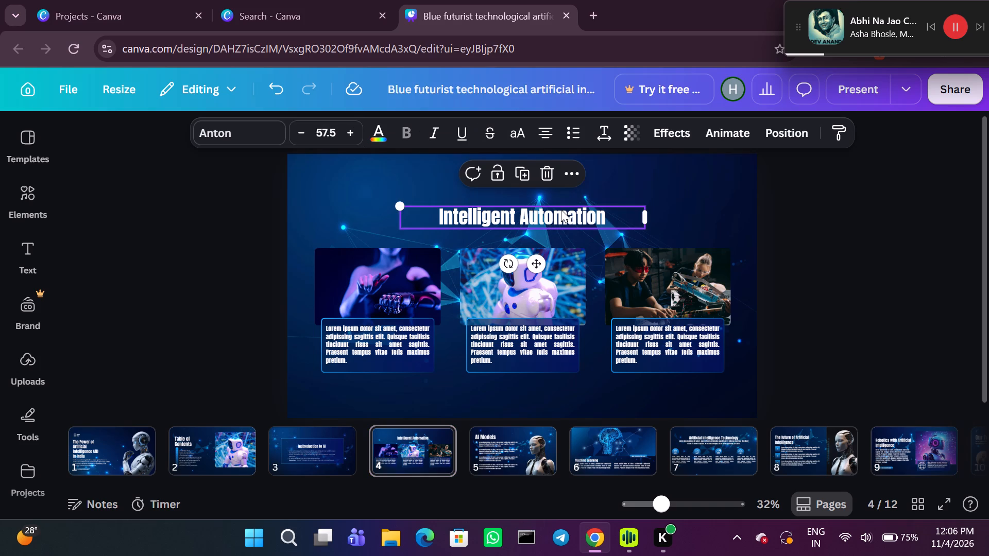
double_click(561, 210)
key(BackSpace)
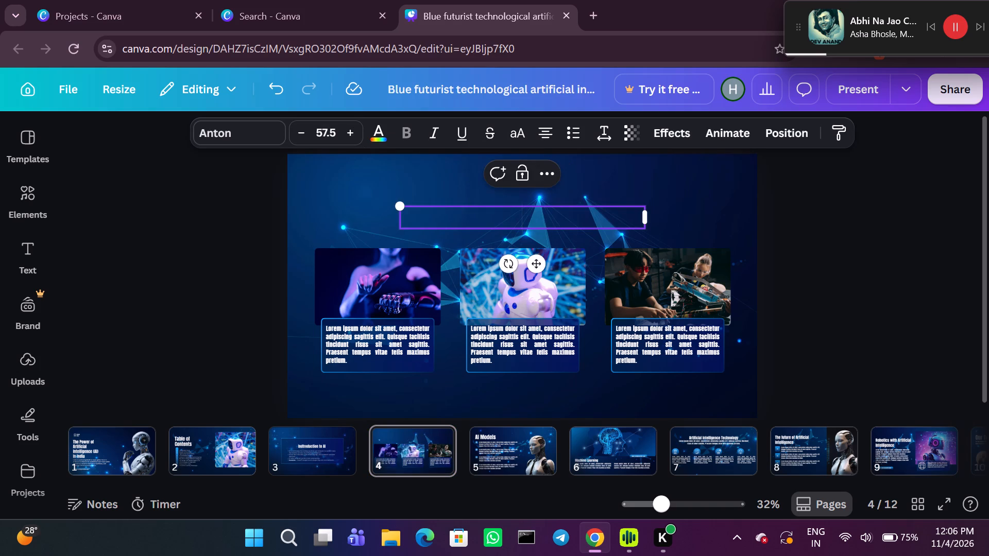
key(shift+g)
text(ro)
text(wth)
key(space)
text(Of)
key(space)
text(===)
key(BackSpace)
key(BackSpace)
key(BackSpace)
key(BackSpace)
key(BackSpace)
key(BackSpace)
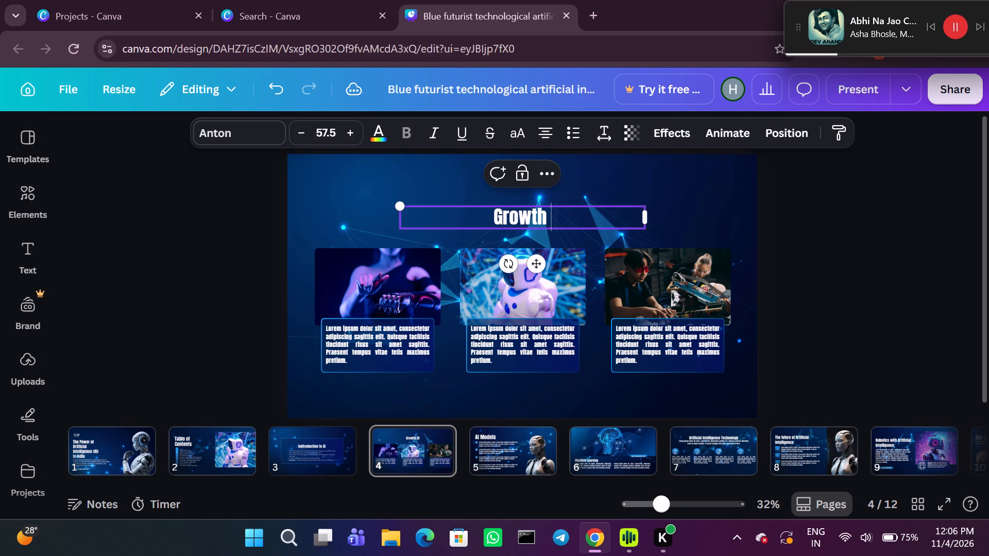
text(of)
key(space)
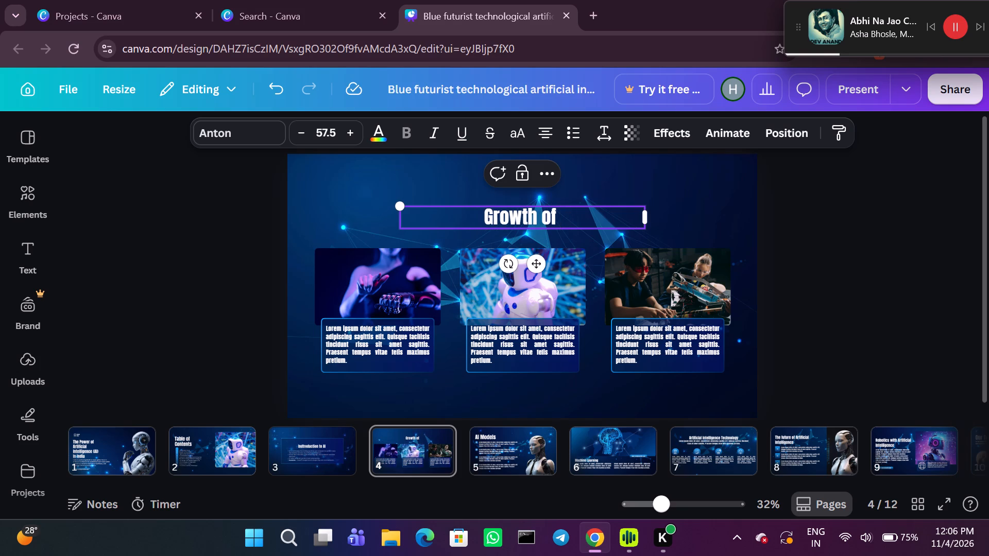
Complete the slide 4 title so it reads "Growth of AI in India".
text(Ai)
key(space)
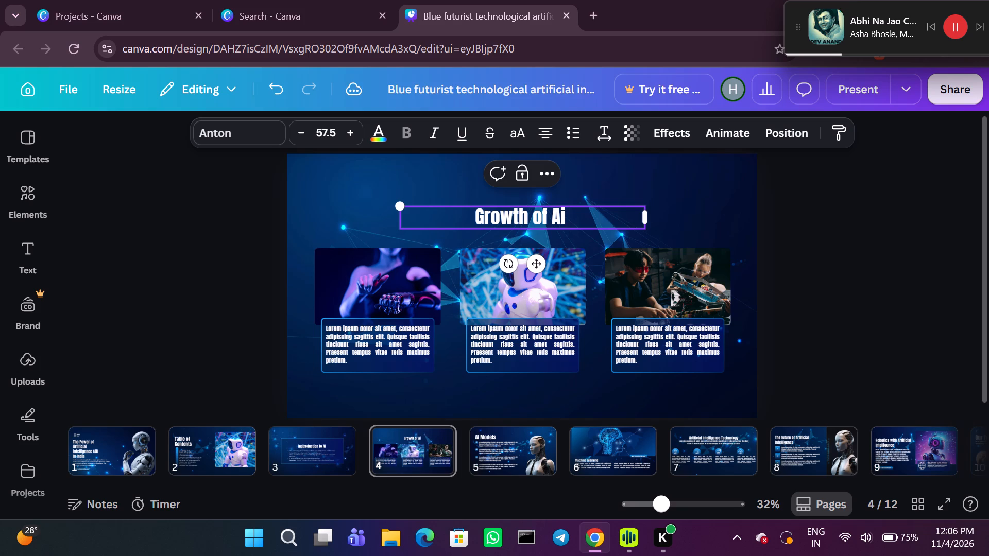
key(BackSpace)
key(BackSpace)
text(I)
key(space)
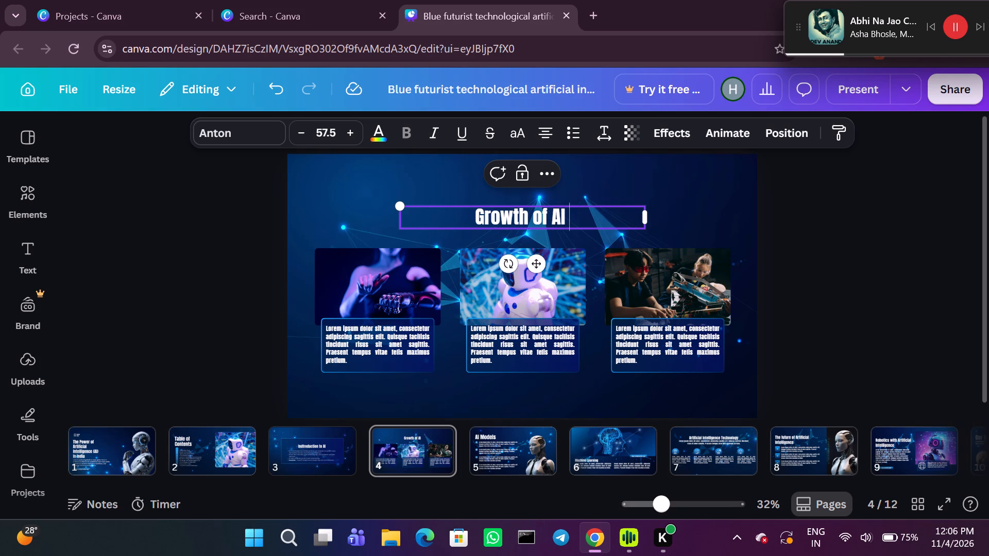
text(in)
key(space)
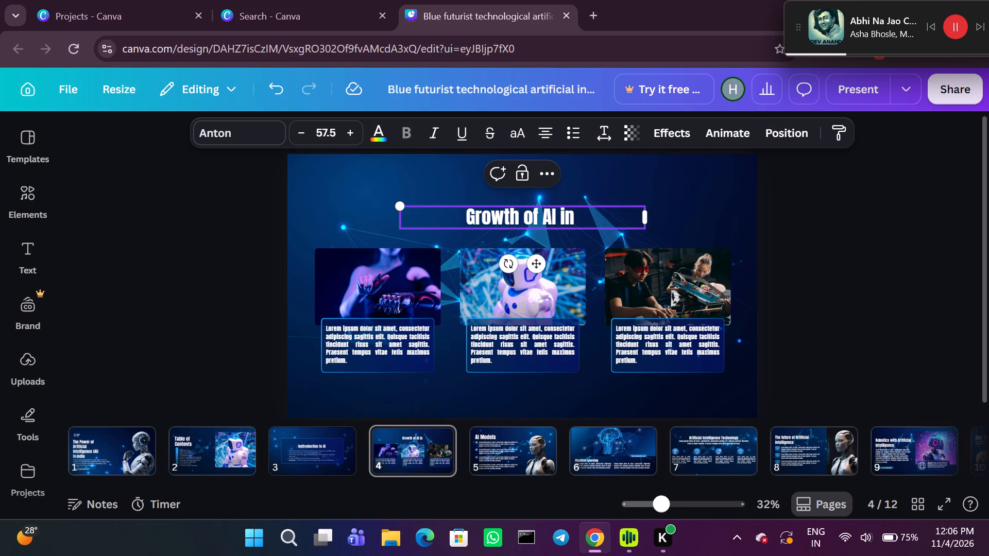
text(di)
key(BackSpace)
key(BackSpace)
text(In)
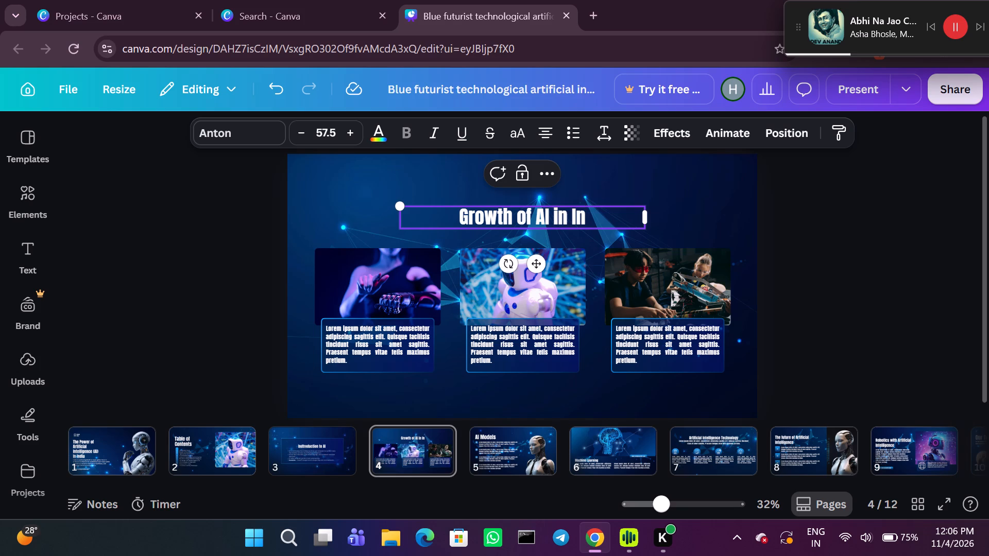
text(dia)
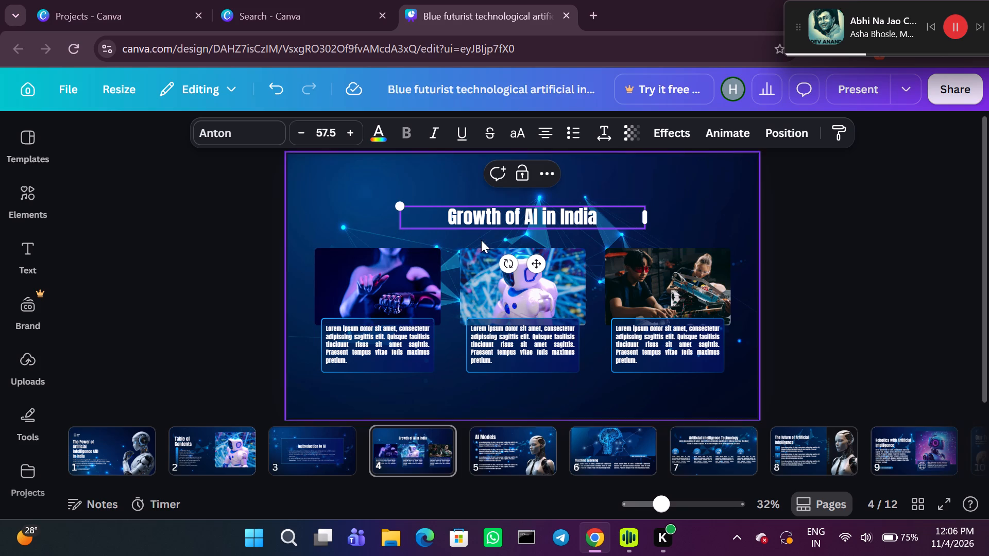
Set the font of the placeholder text under slide 4's robotic-hand image to IBM Plex Sans Devanagari.
double_click(397, 337)
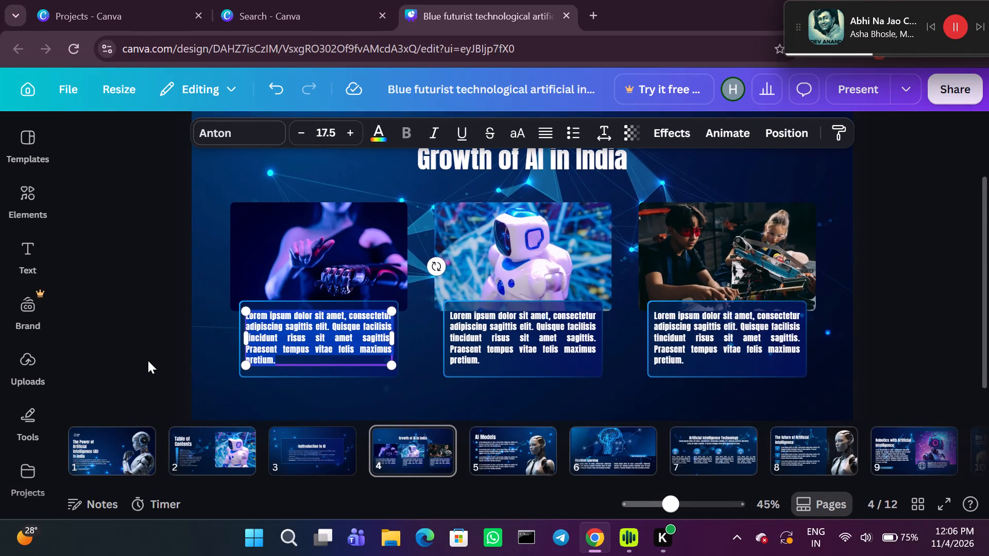
click(208, 131)
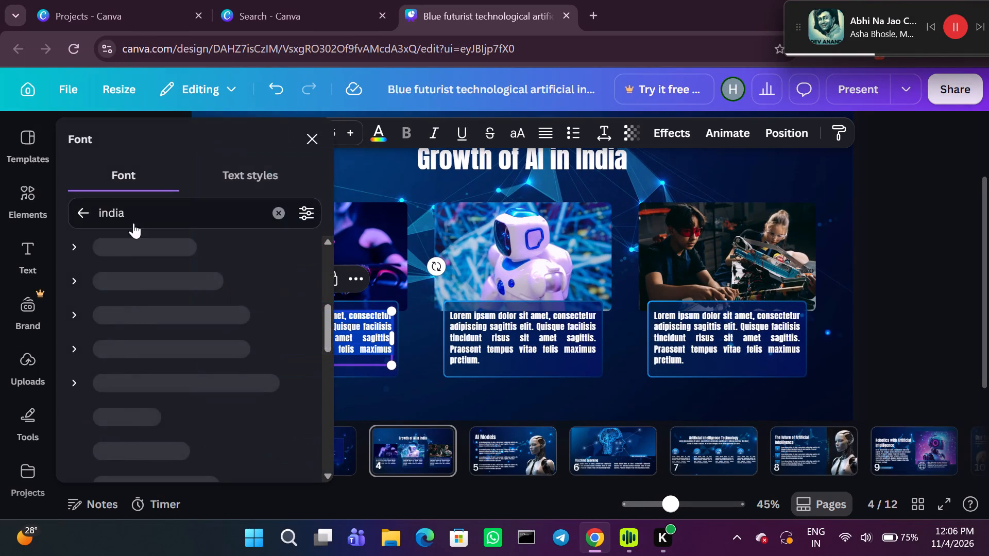
click(153, 352)
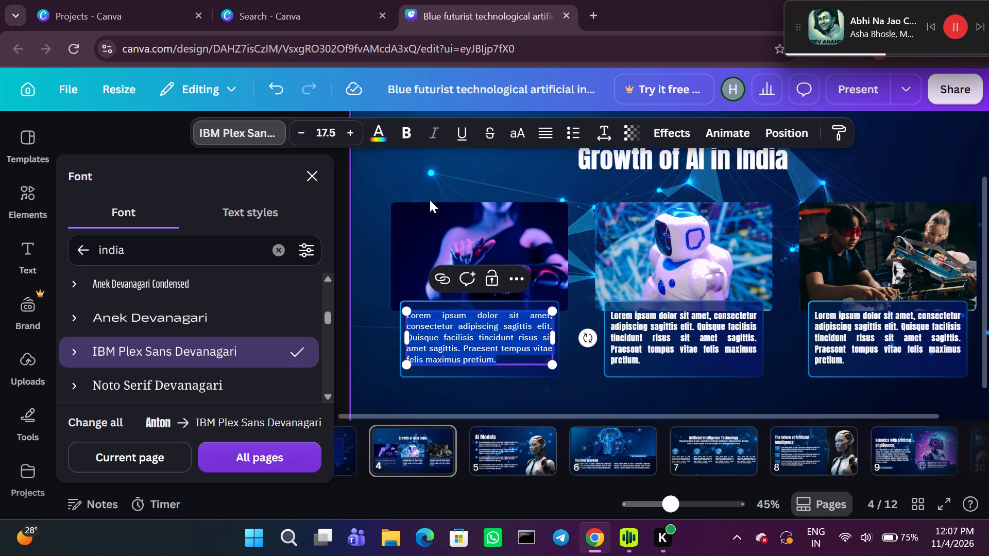
Replace the placeholder text under the robotic-hand image with a bulleted line reading "India is Developing rapidly in AI.".
key(space)
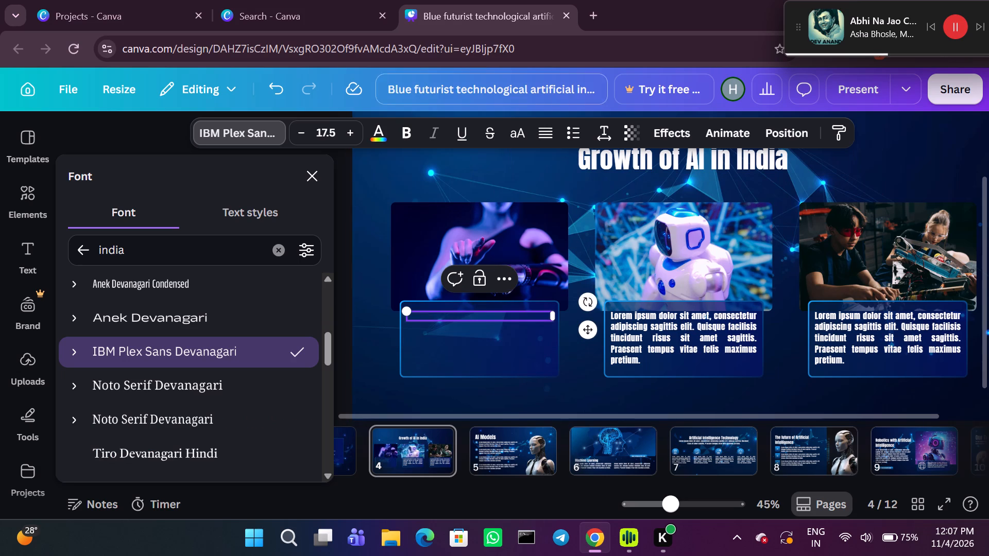
click(571, 132)
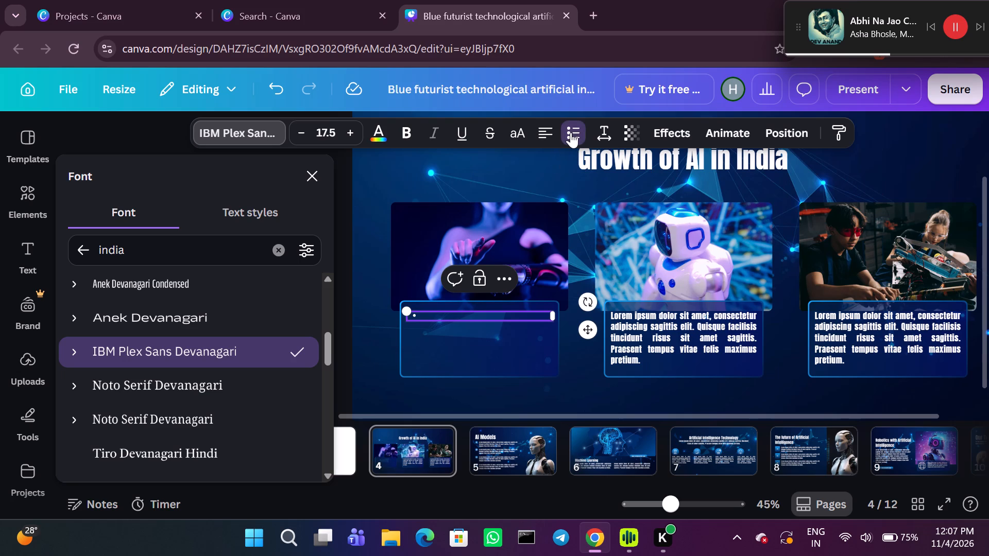
text(In)
text(dia)
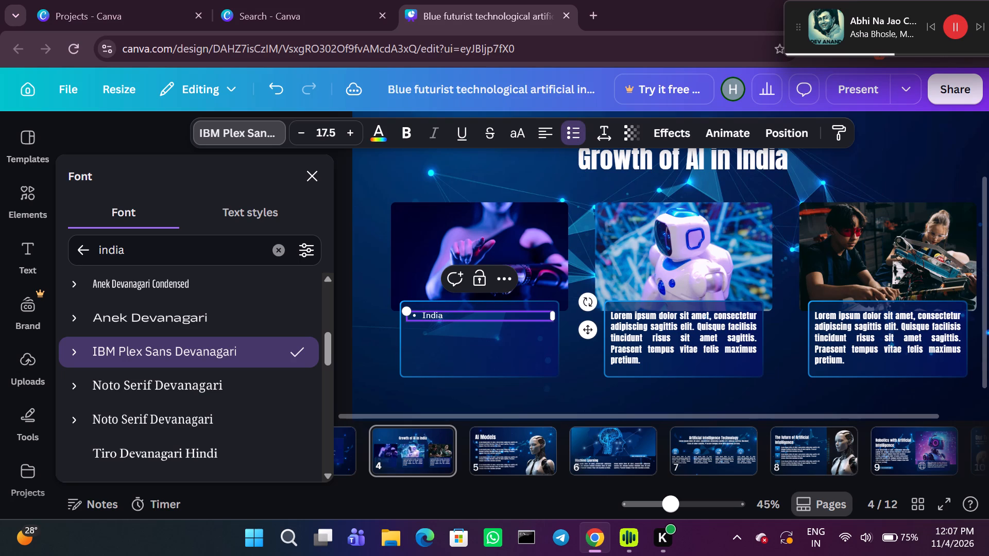
key(space)
text(is)
key(space)
text(Dec)
key(BackSpace)
text(ve)
text(lopu)
key(BackSpace)
text(inf)
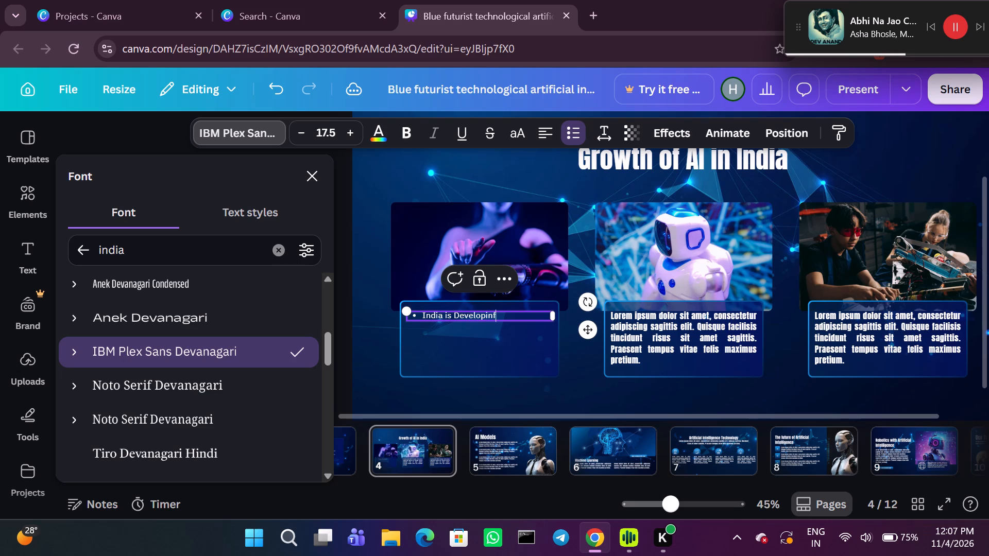
key(BackSpace)
key(g)
key(space)
text(rapid)
text(ly)
key(space)
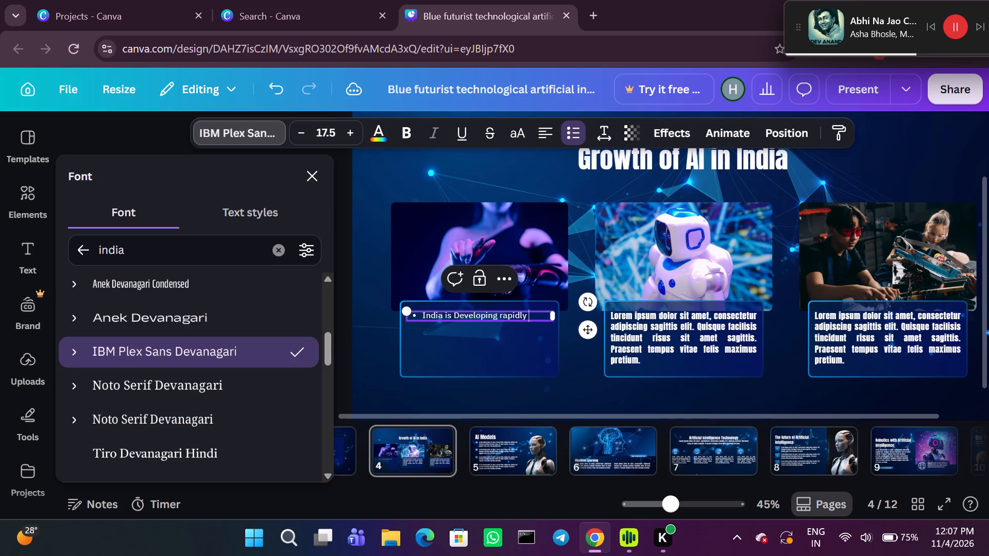
text(in)
key(space)
text(AI)
key(comma)
key(BackSpace)
key(period)
Add a second bullet reading "Indian companies" in the text box under the robotic-hand image.
key(Return)
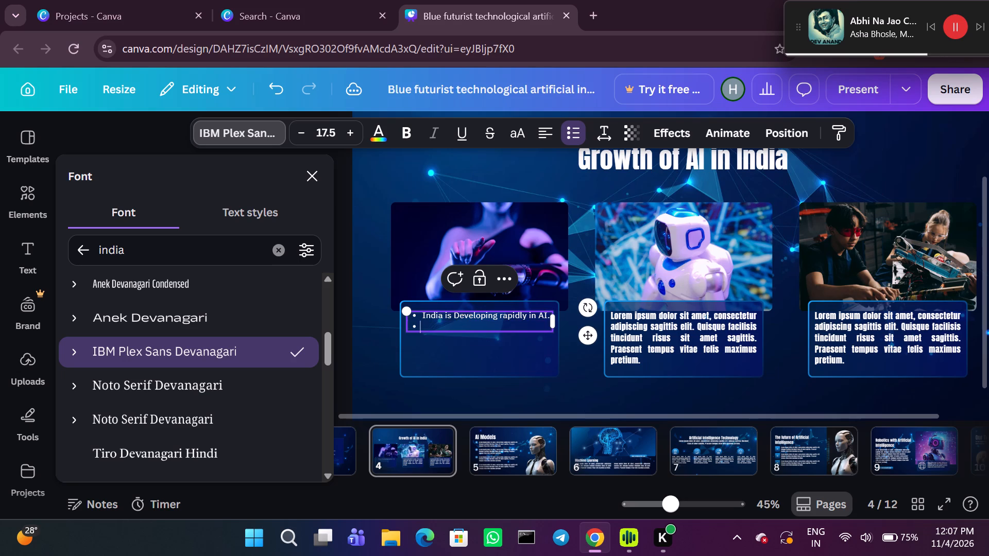
text(India)
key(n)
key(space)
text(C)
key(BackSpace)
text(compa)
text(ni)
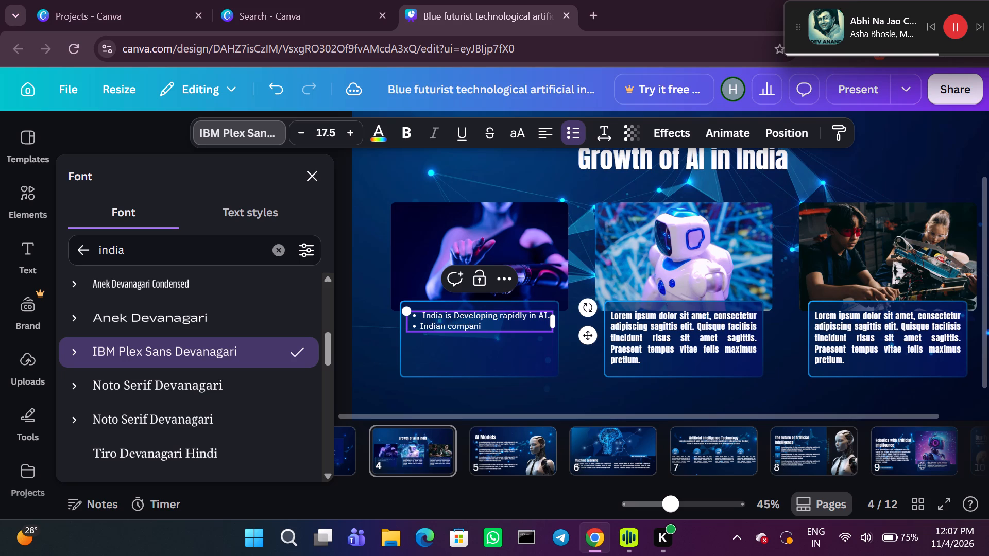
text(es)
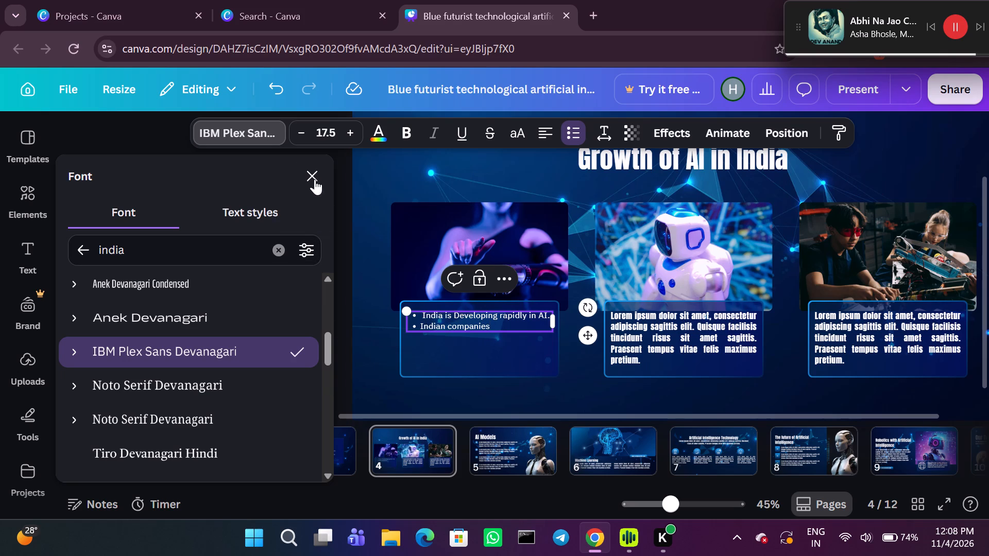
Set the font of the placeholder texts under slide 4's white-robot and two-person workshop images to IBM Plex Sans Devanagari.
click(672, 347)
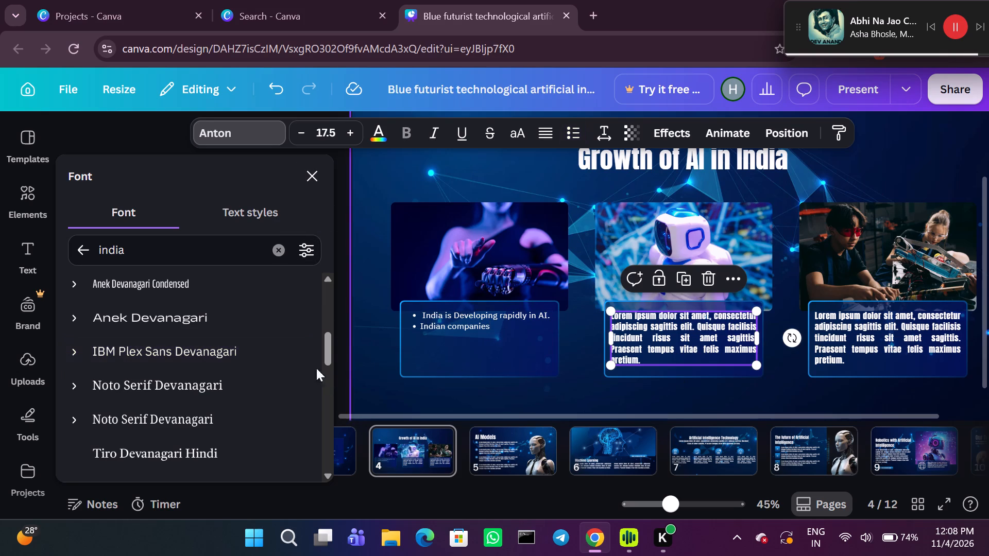
click(281, 357)
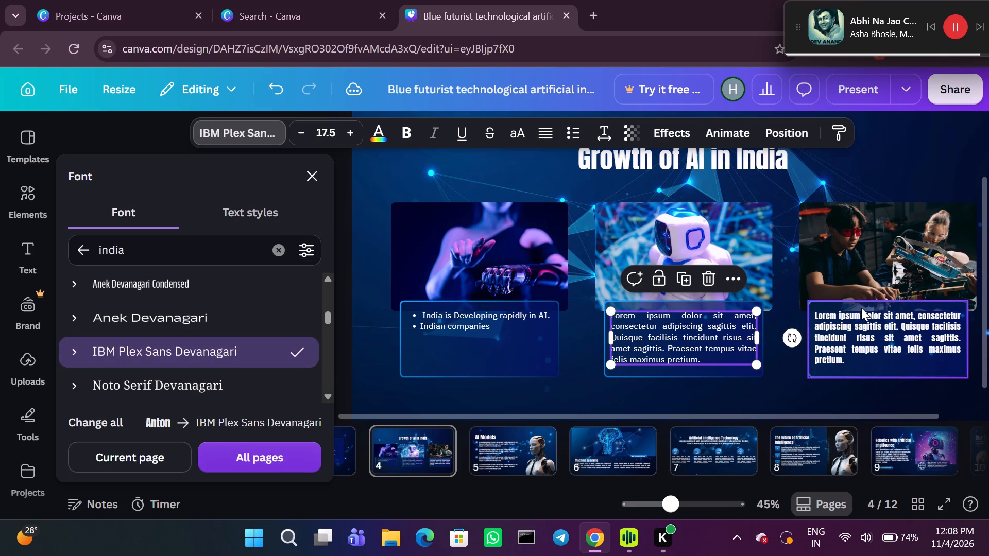
click(861, 308)
click(718, 350)
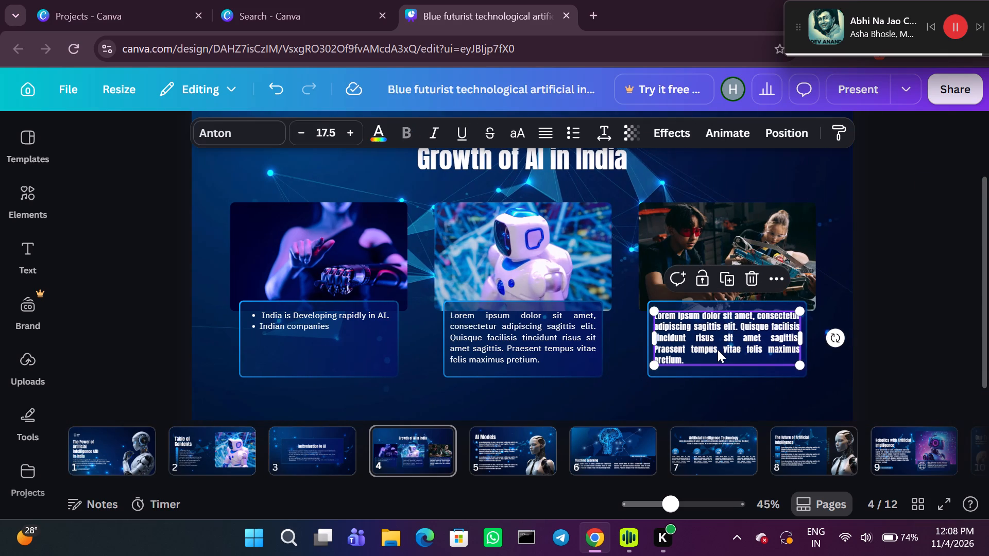
click(240, 140)
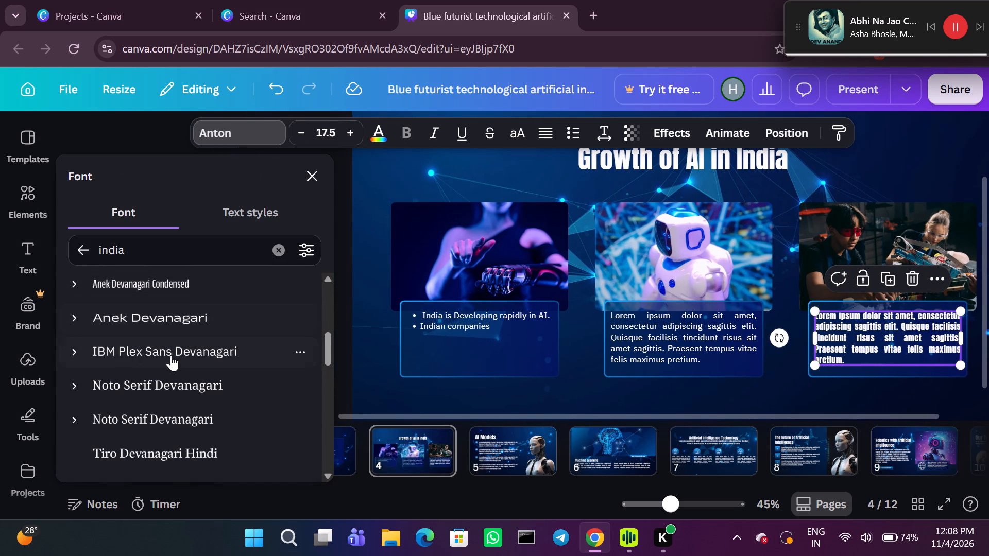
click(170, 355)
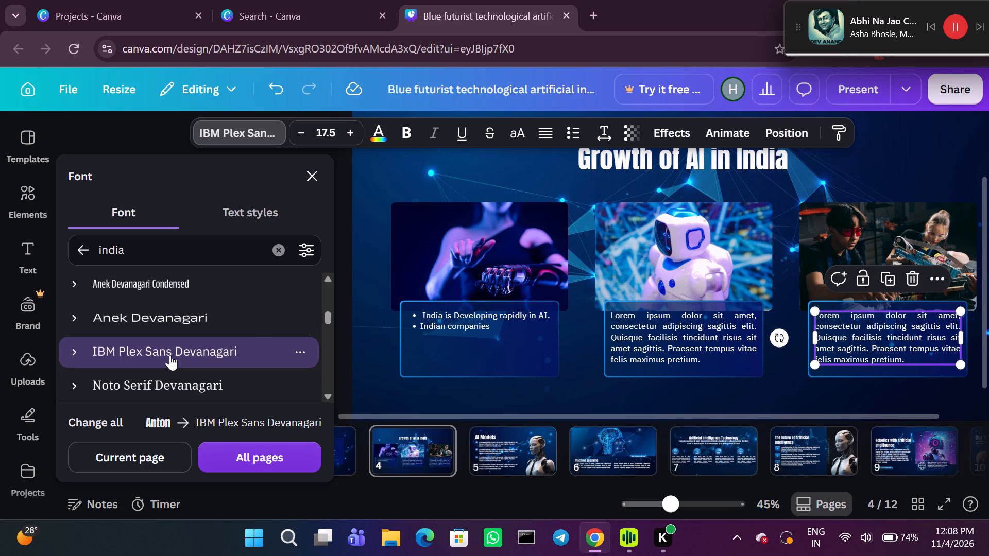
Extend the second bullet under the robotic-hand image to read "Indian companies are using AI to improve their services.".
click(453, 352)
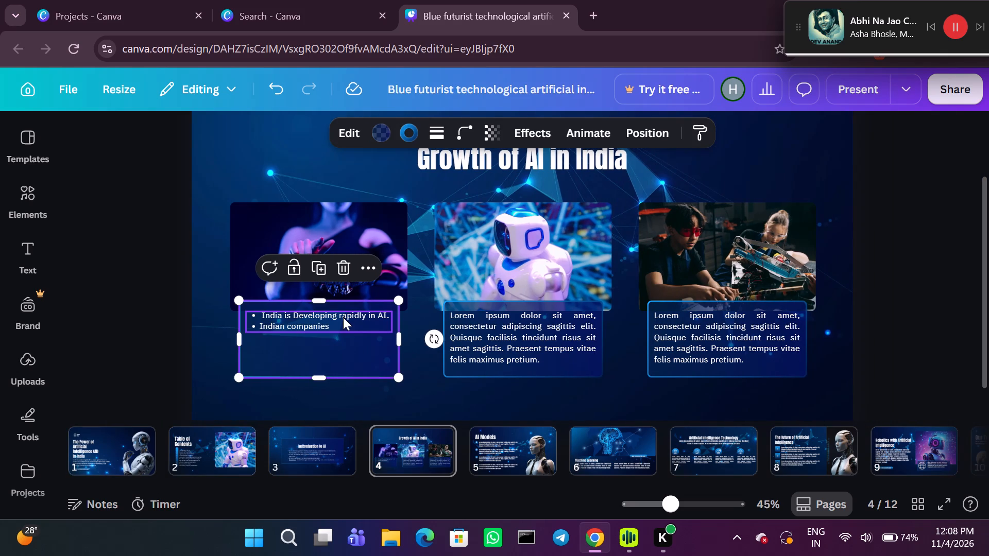
click(332, 324)
click(332, 324)
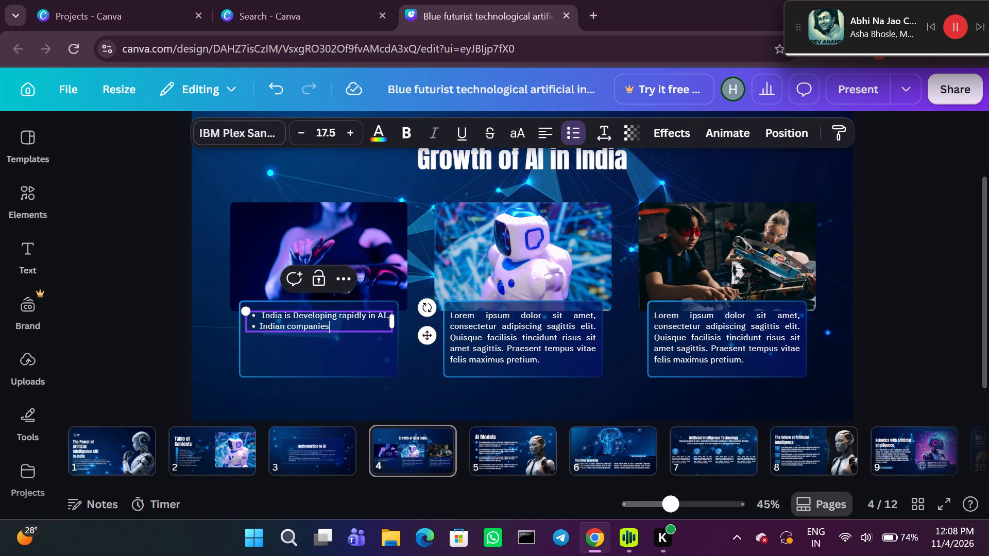
key(space)
text(are)
key(space)
text(using I)
key(space)
key(BackSpace)
key(BackSpace)
text(AI)
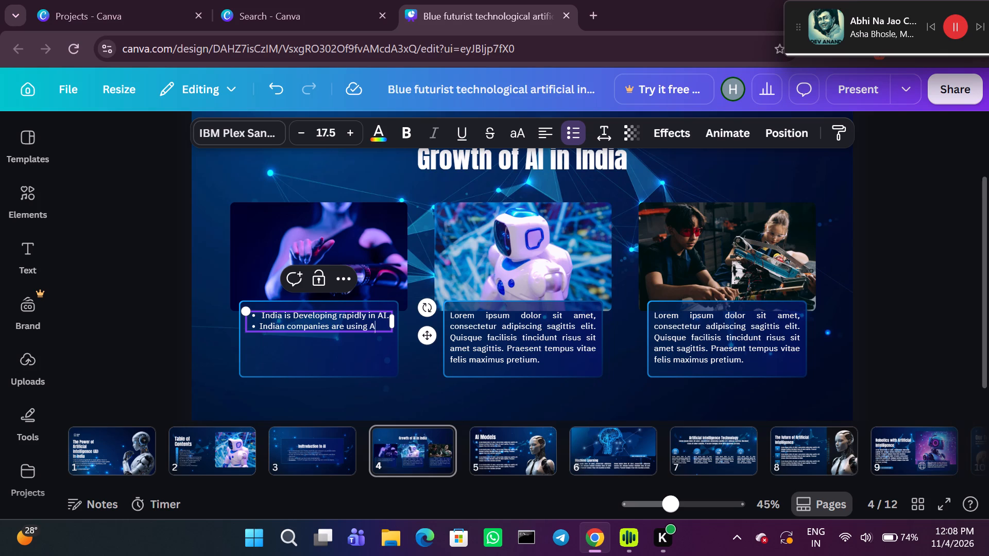
key(space)
text(to)
key(space)
text(im)
text(prove)
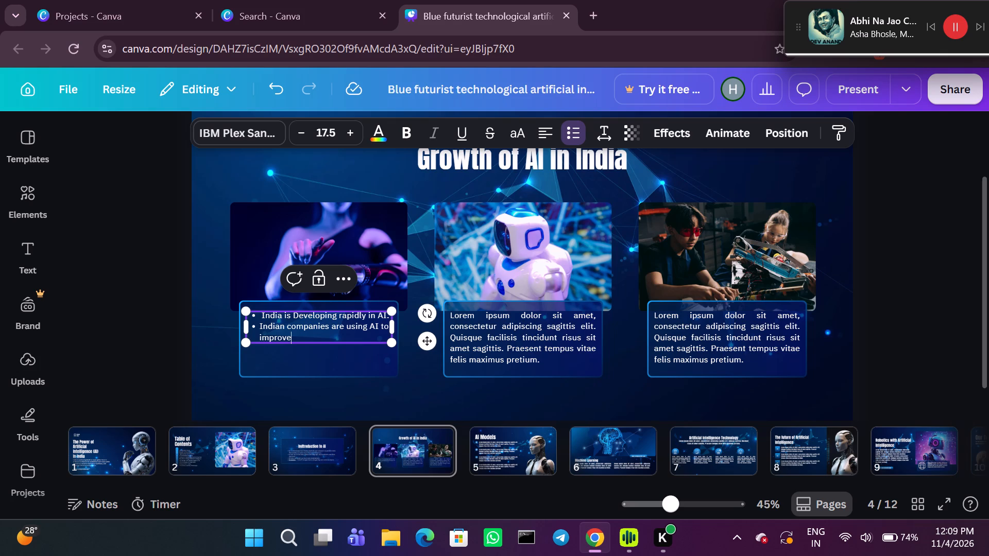
key(space)
text(th)
text(eir)
key(space)
text(sre)
key(BackSpace)
key(BackSpace)
text(er)
text(vices)
key(period)
Add a third bullet under the robotic-hand image reading "Educational institutes are introducing AI-related cources.".
key(Return)
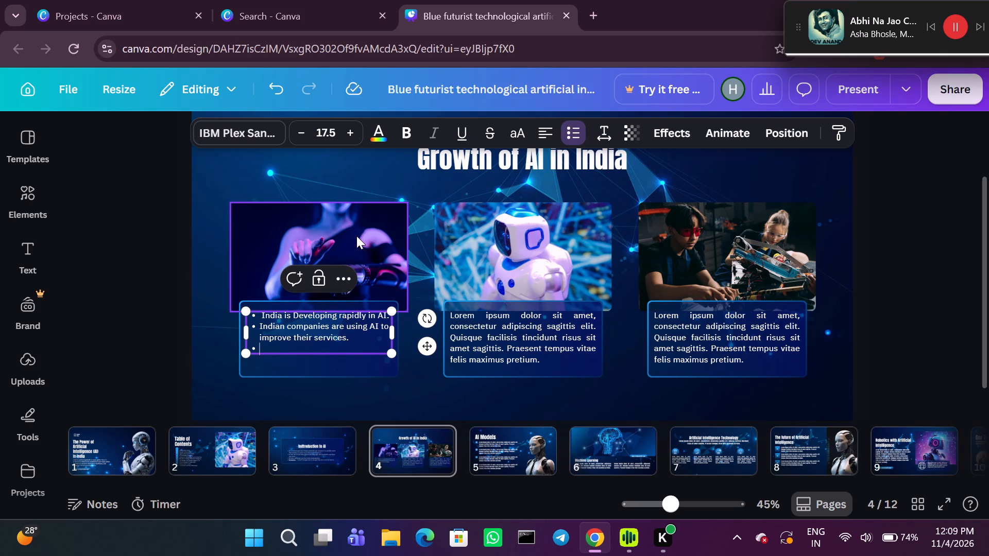
text(Edu)
text(ca)
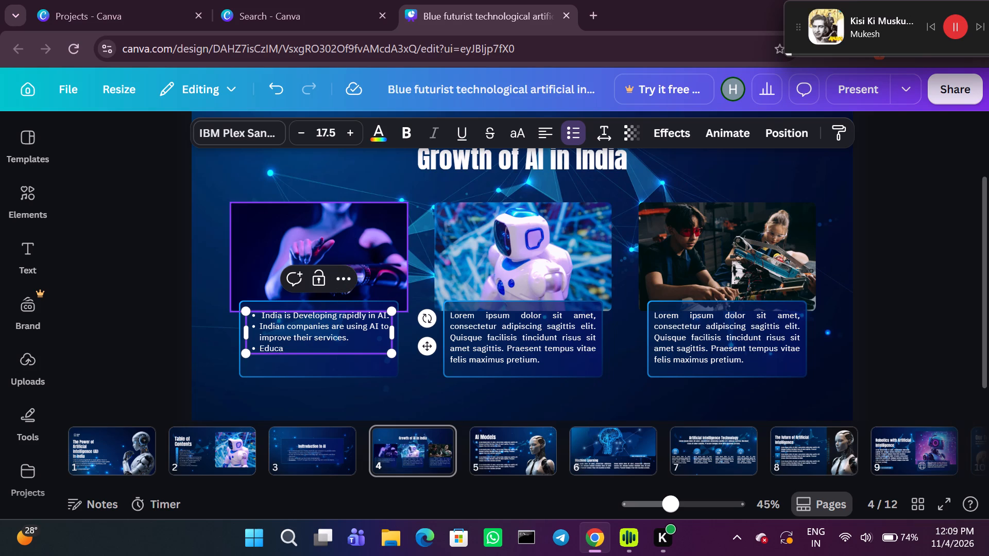
text(tiona)
key(l)
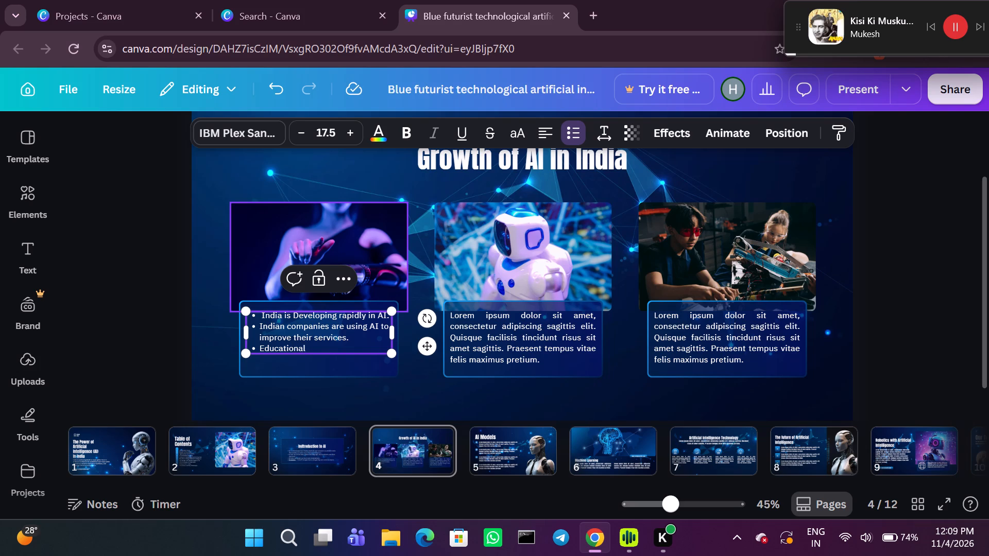
key(space)
text(institi)
key(BackSpace)
key(u)
text(tes)
key(space)
text(ae)
key(BackSpace)
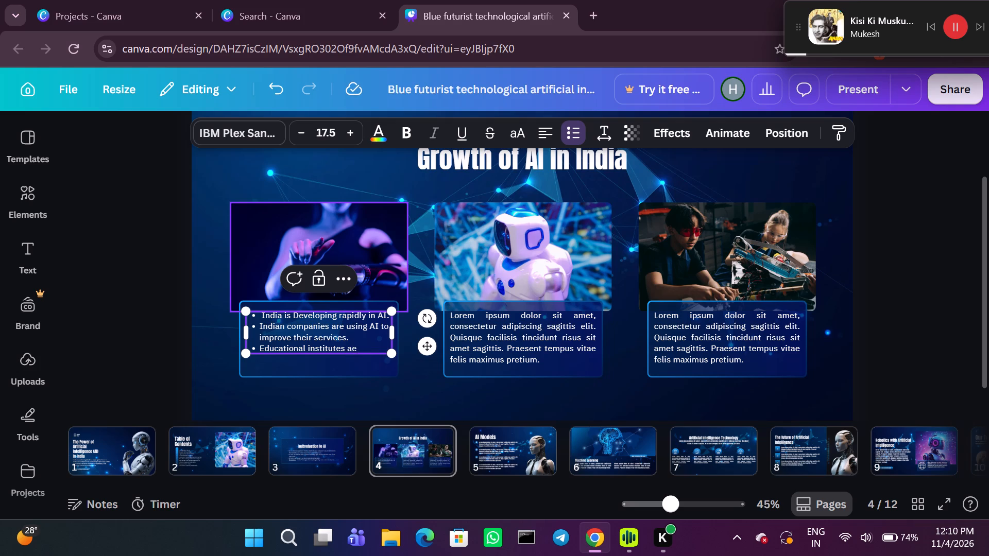
text(re)
key(space)
text(in)
text(troducinf)
key(BackSpace)
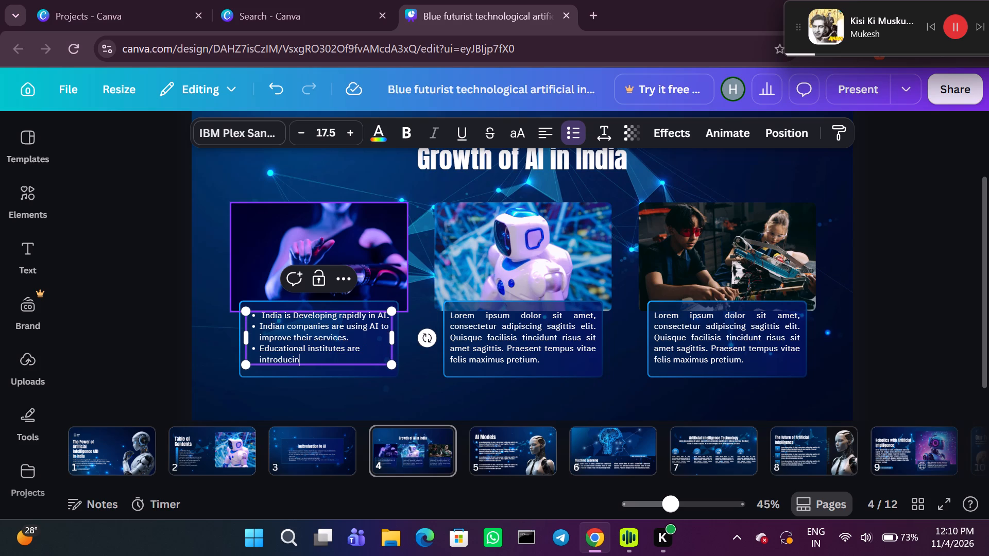
key(g)
key(space)
text(Ai)
key(BackSpace)
key(shift+i)
key(space)
key(BackSpace)
key(minus)
text(rea)
key(BackSpace)
text(la)
text(tes)
key(BackSpace)
key(d)
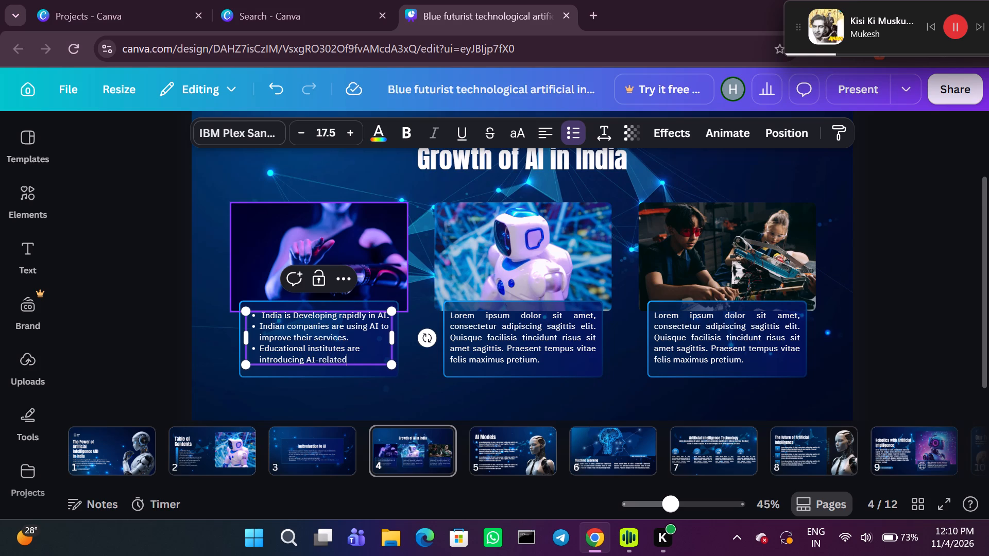
key(space)
text(c)
key(BackSpace)
text(ources)
key(period)
Add a fourth bullet under the robotic-hand image reading "Startups are developing AI-based applications.".
key(Return)
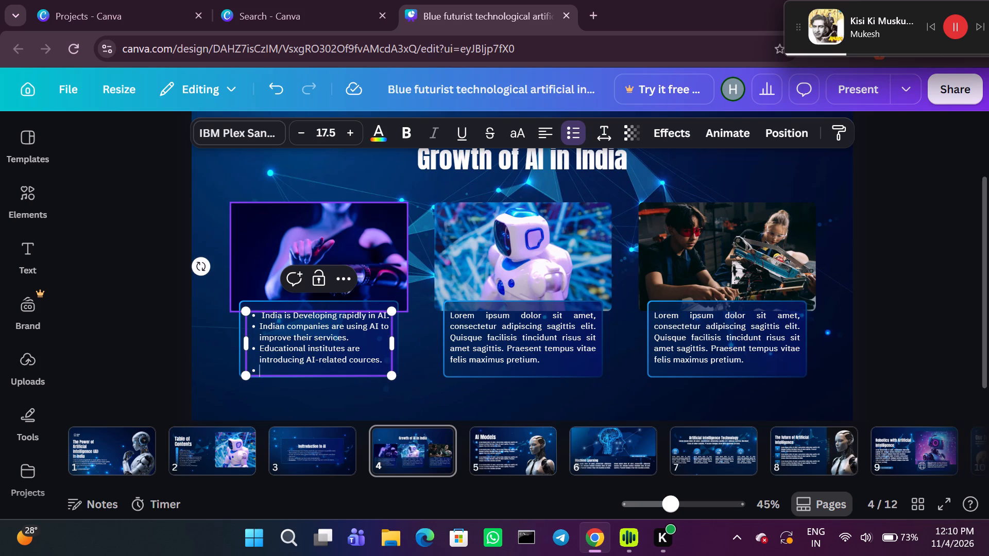
key(shift+s)
text(tart)
text(up)
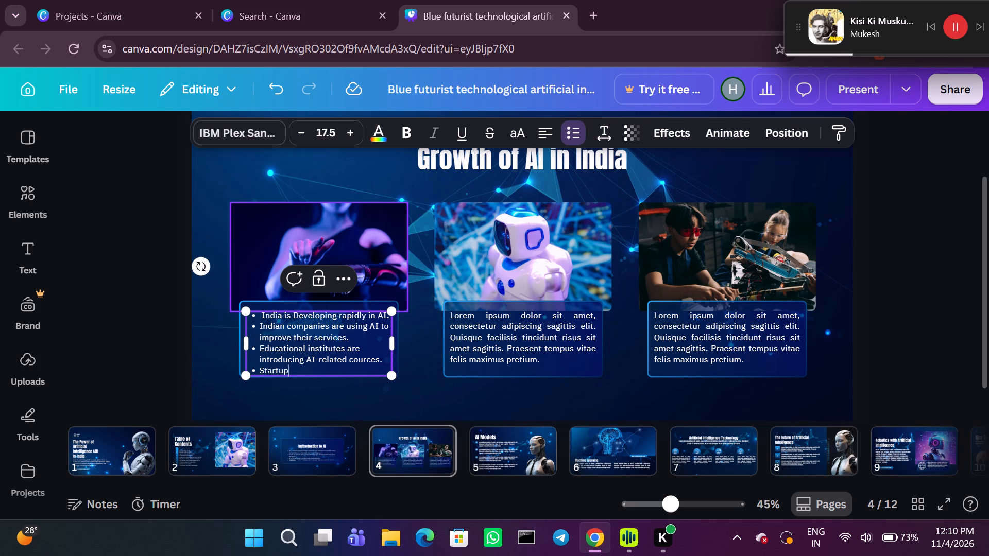
text(s are)
key(space)
text(developing)
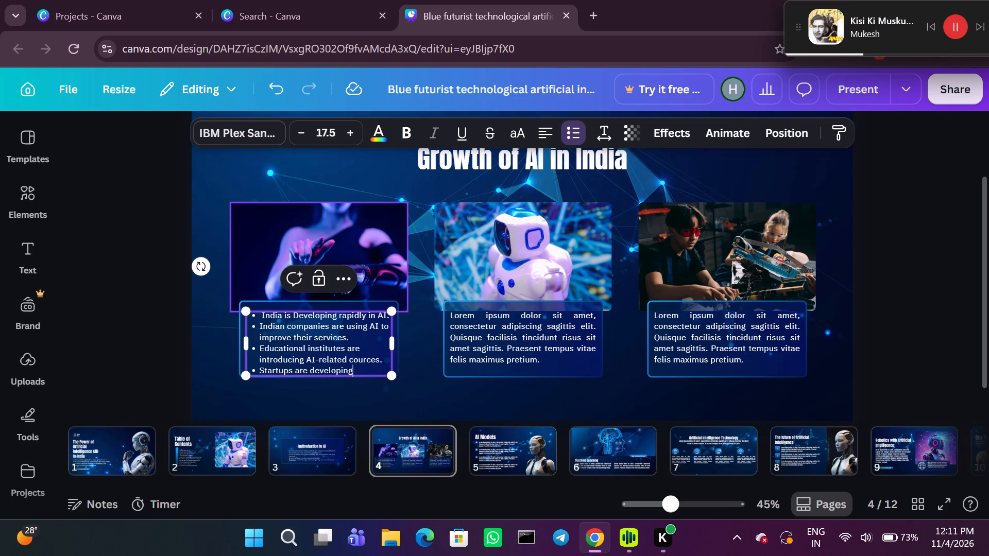
key(space)
text(AI)
key(minus)
text(ba)
text(sed)
key(space)
text(app)
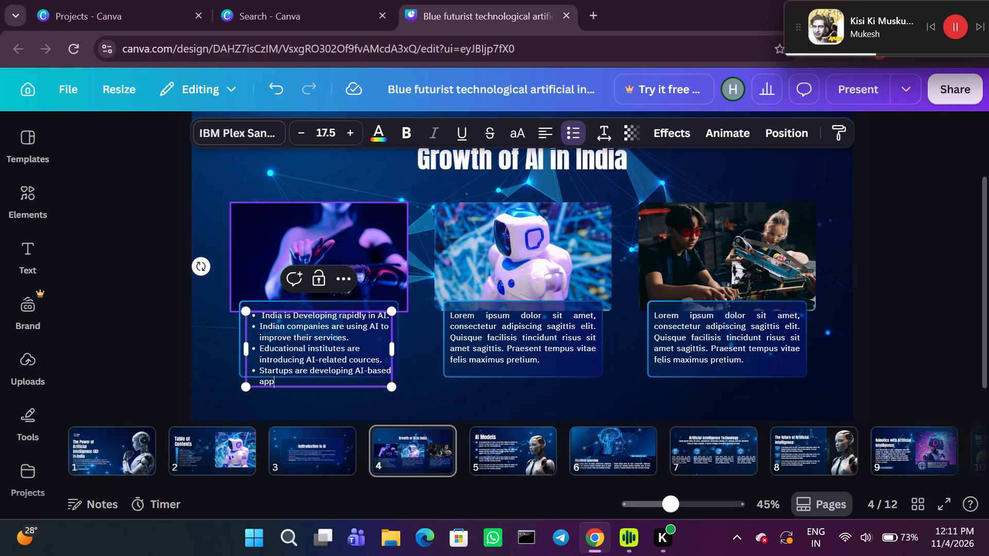
text(li)
text(cations)
key(period)
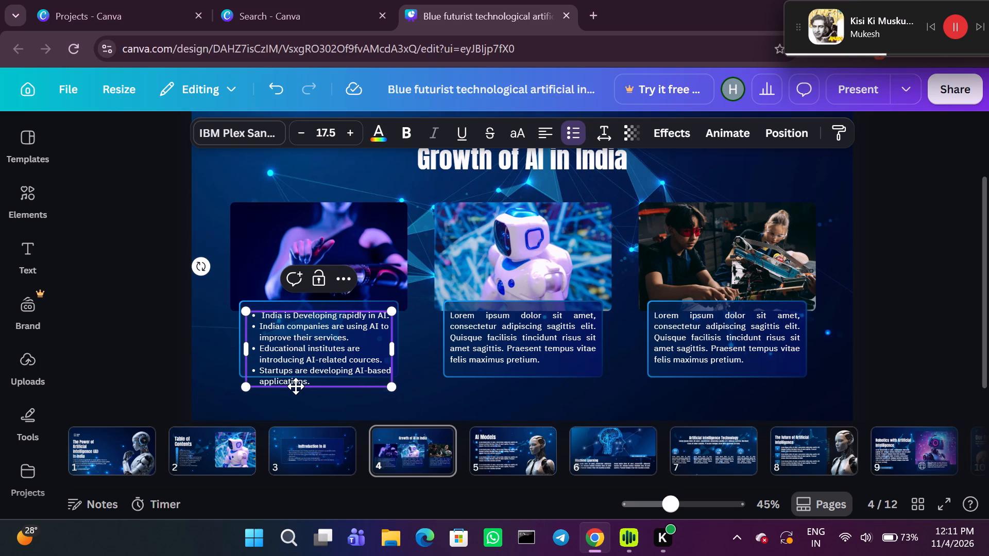
Move the four-bullet text box under the robotic-hand image up so its last line fits inside the blue frame.
drag(296, 386, 294, 372)
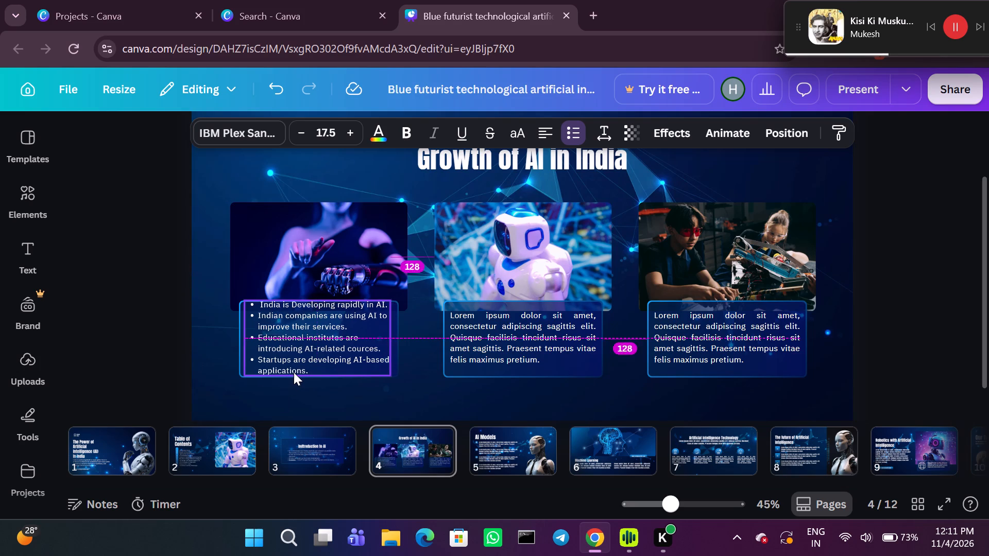
drag(294, 372, 293, 372)
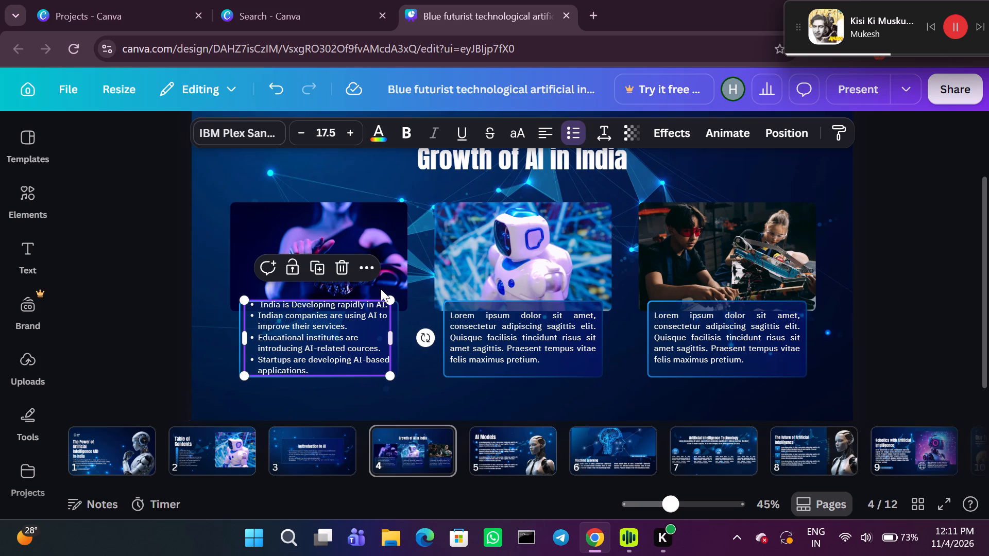
Move the robotic-hand, white-robot and workshop images up, level with each other, so they sit just above the blue text frames.
drag(376, 237, 376, 227)
click(523, 215)
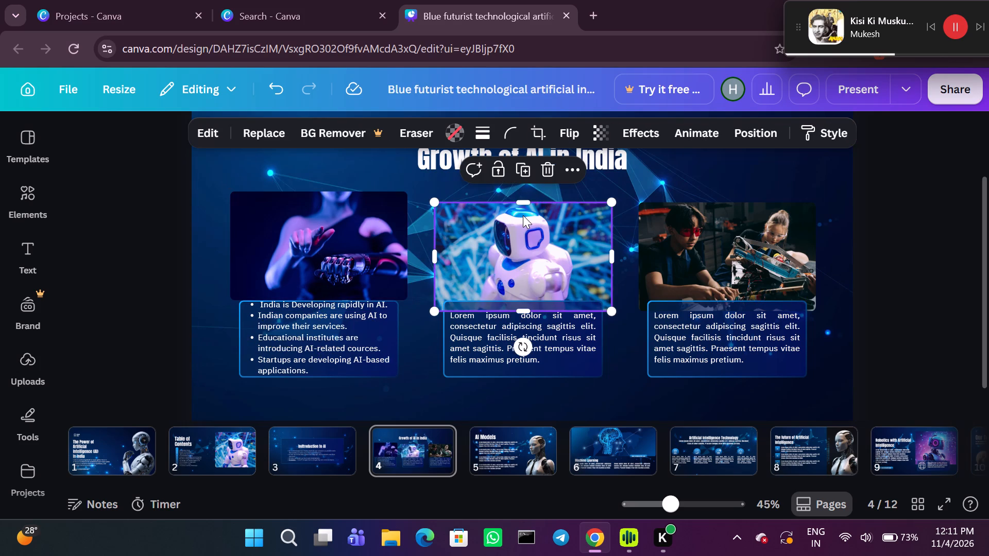
drag(523, 215, 523, 205)
drag(688, 217, 688, 210)
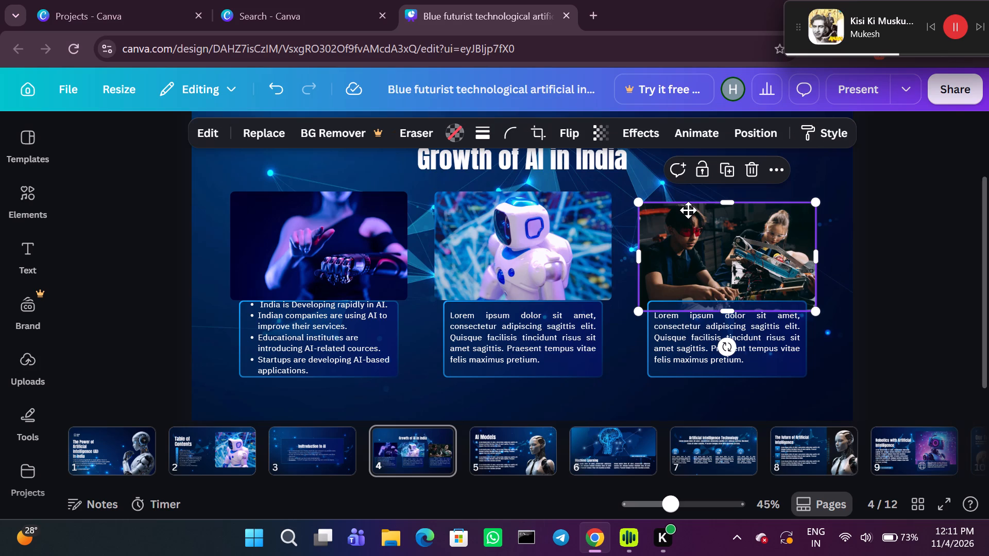
drag(688, 210, 686, 208)
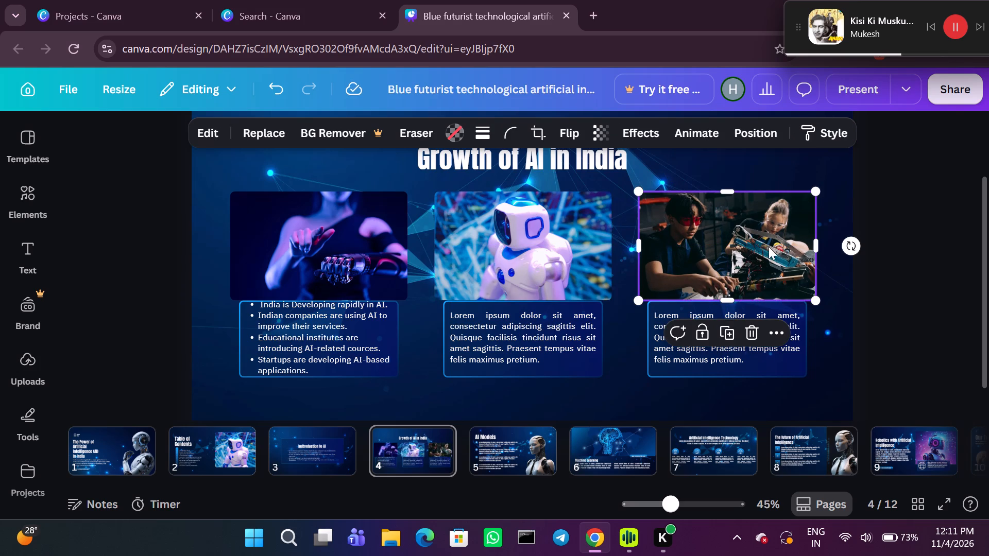
Replace the placeholder paragraph under the white-robot image with a bulleted list starting with "In".
click(536, 350)
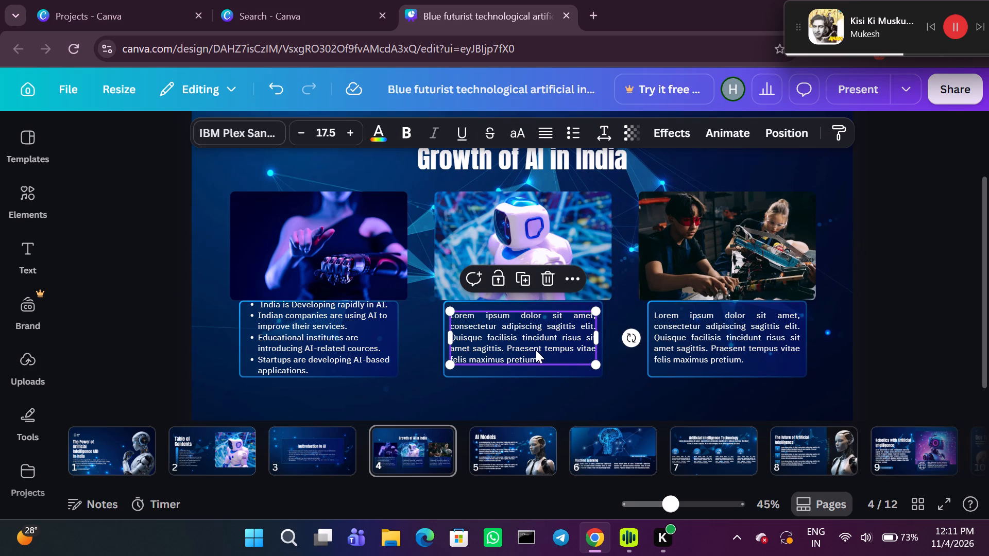
double_click(542, 357)
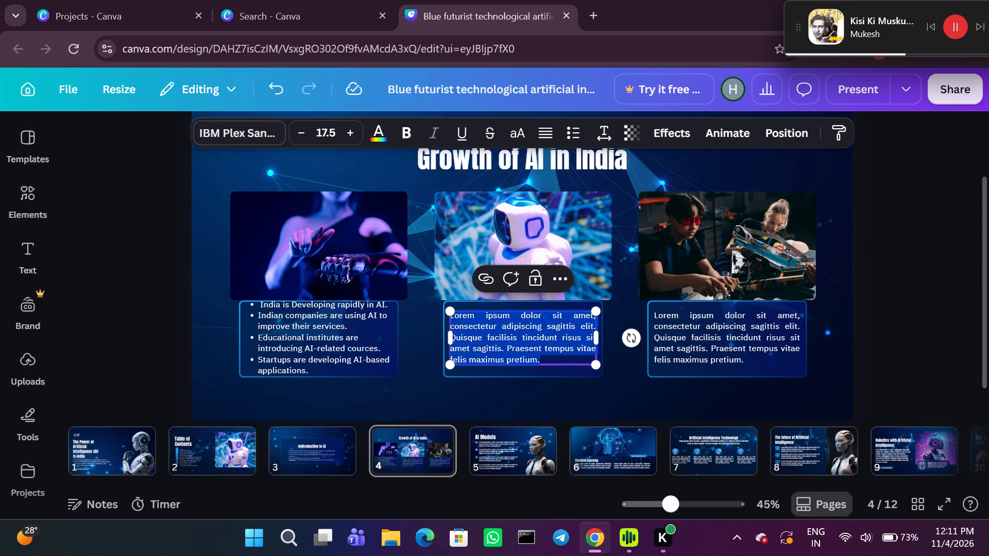
key(BackSpace)
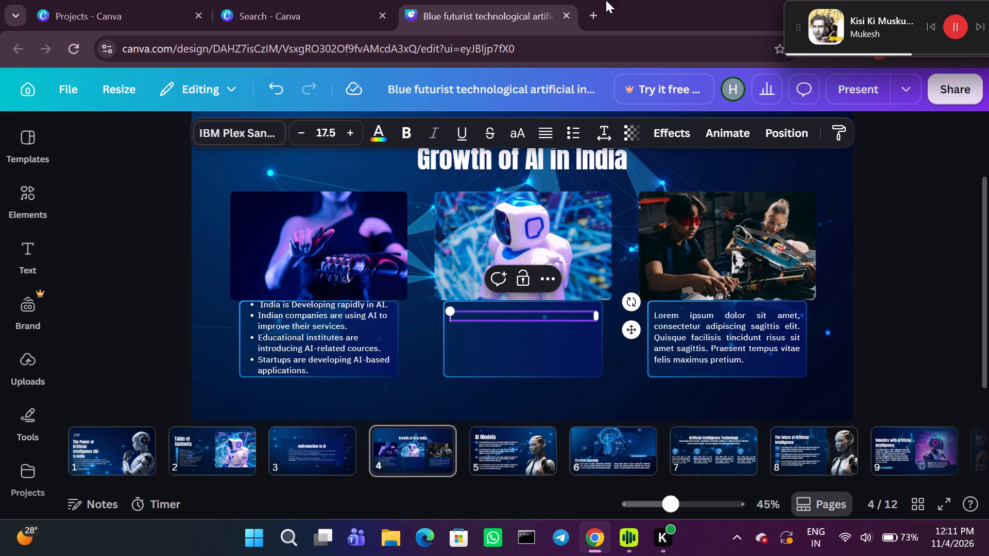
click(575, 128)
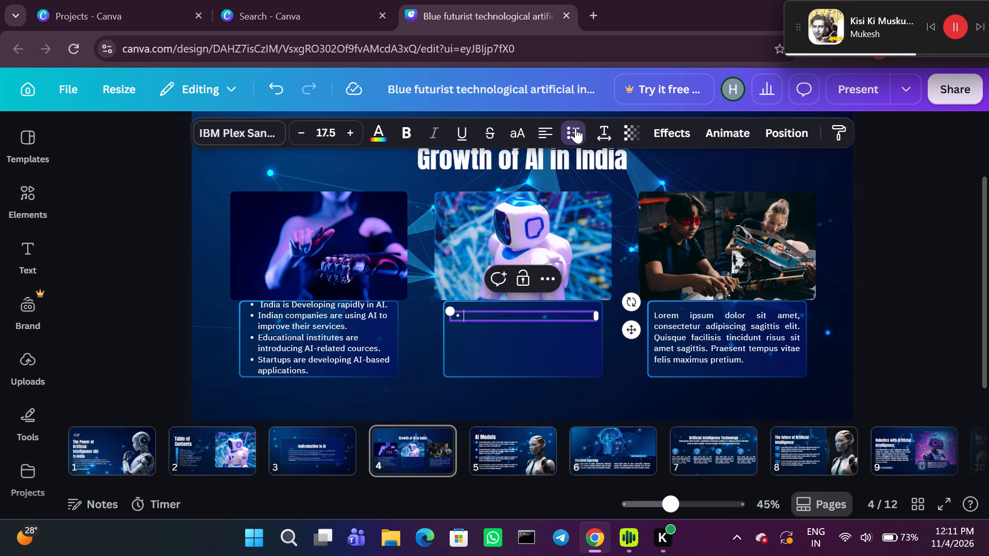
text(In)
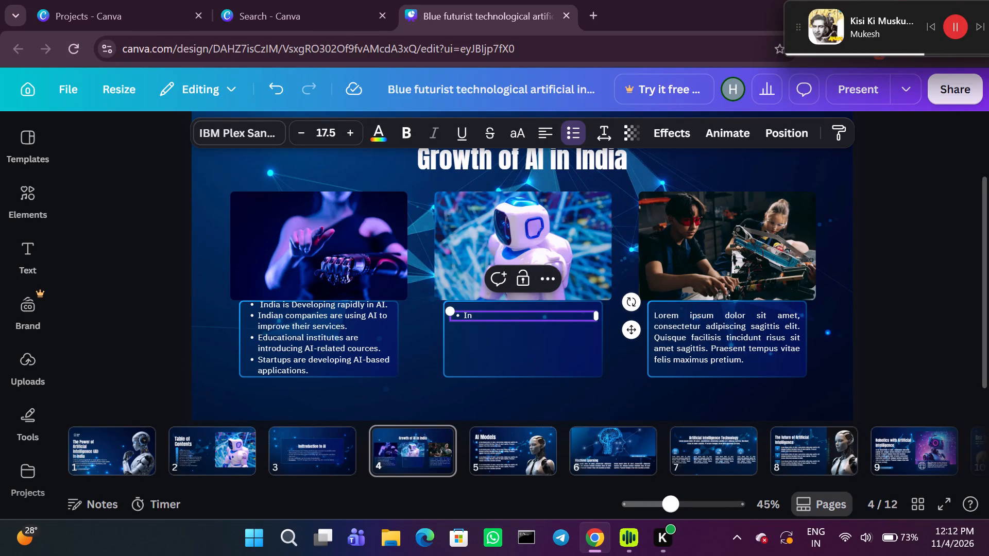
Move the bullet text under the white-robot image up to the top edge of its blue frame.
click(538, 367)
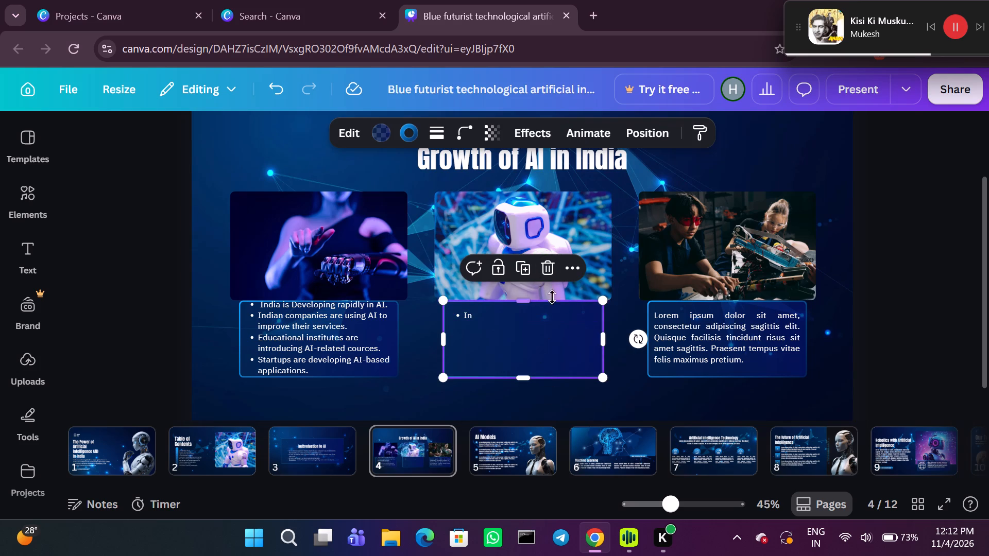
click(521, 315)
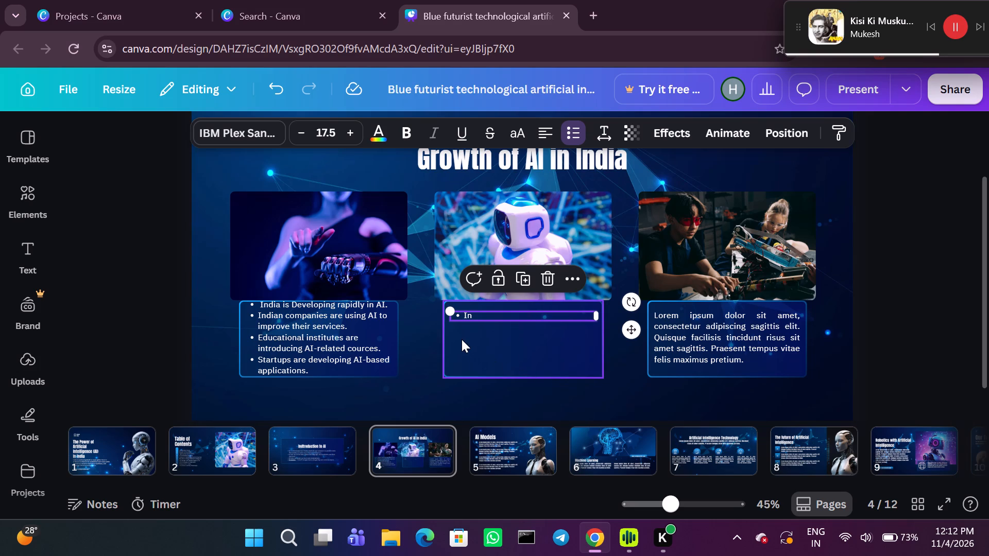
click(439, 337)
drag(439, 337, 445, 335)
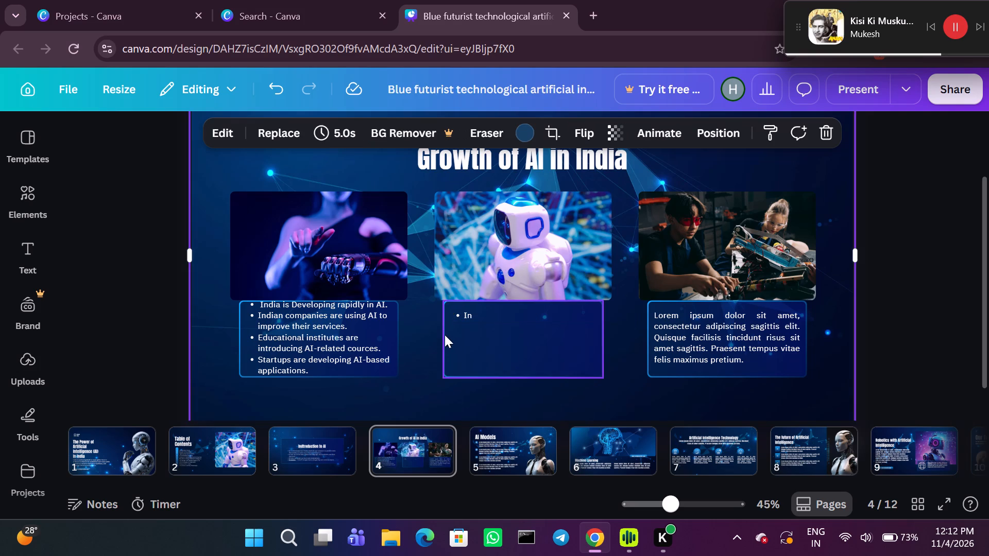
drag(445, 335, 465, 329)
click(465, 329)
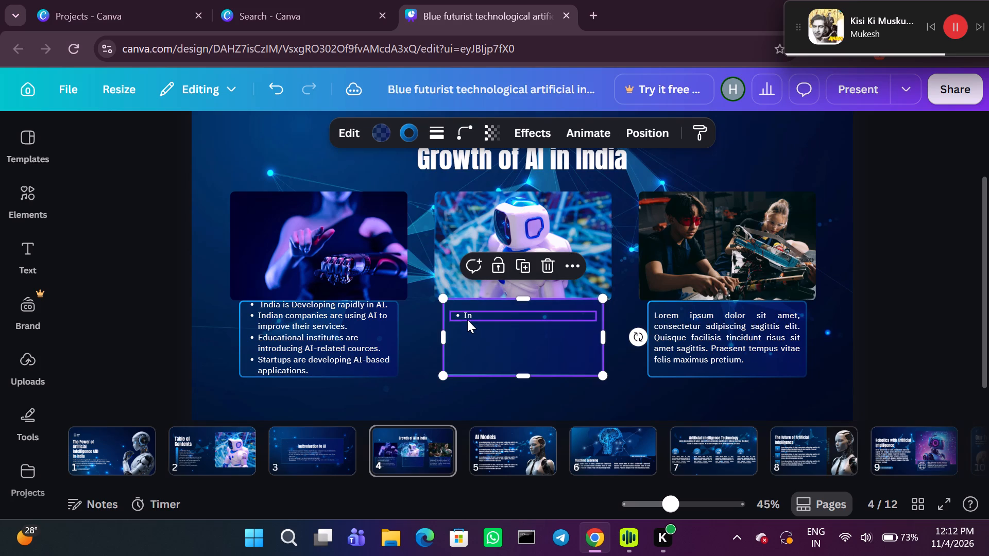
drag(467, 320, 470, 312)
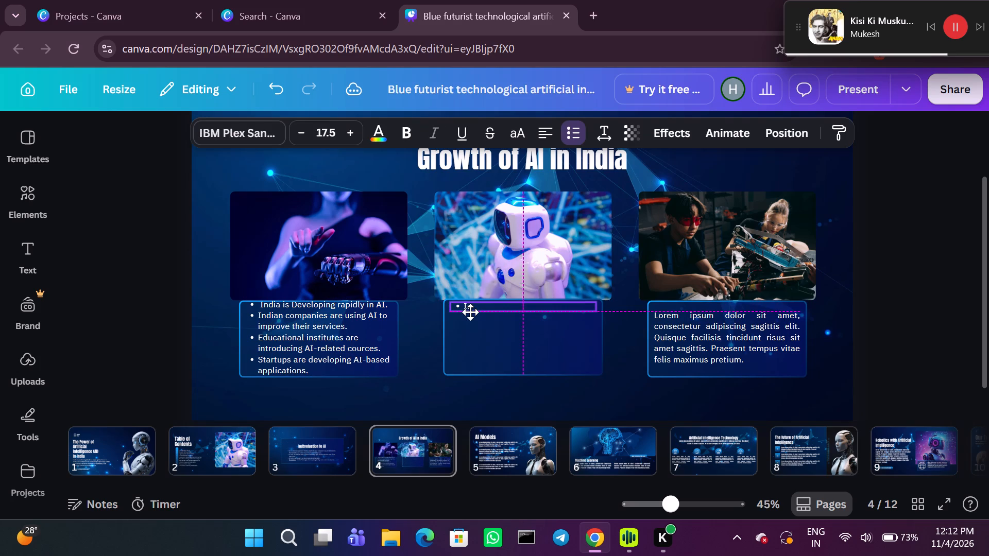
drag(470, 312, 463, 312)
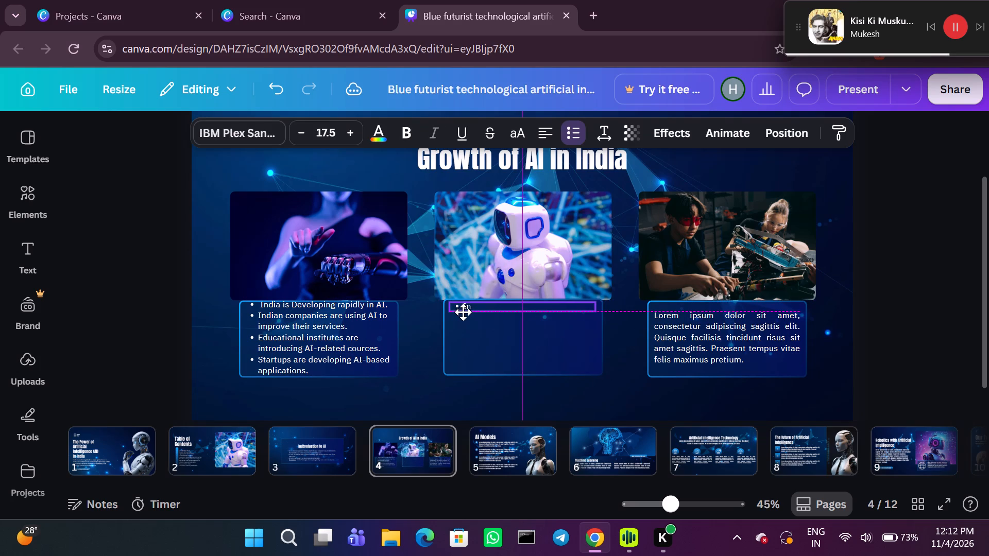
drag(463, 312, 462, 310)
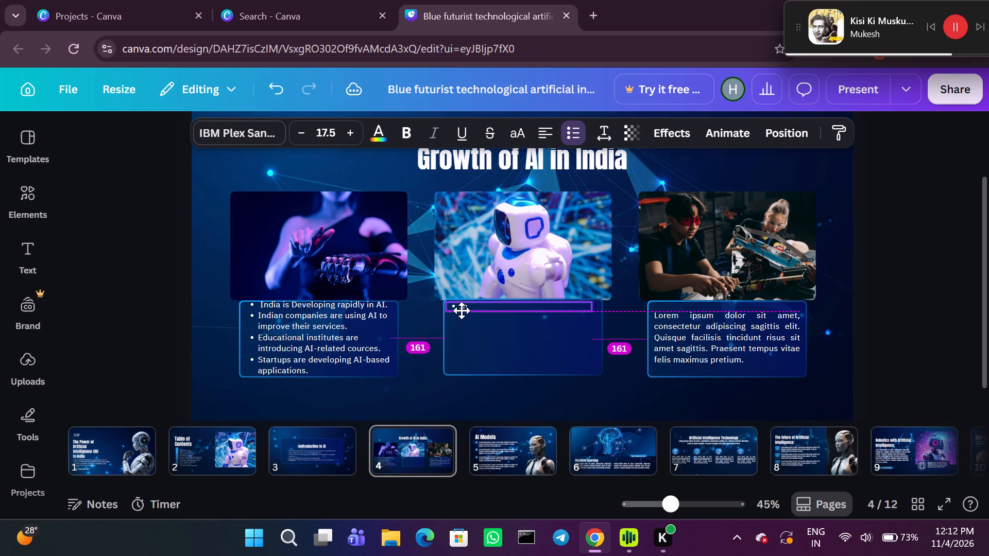
drag(462, 310, 464, 309)
Complete the first bullet under the white-robot image so it reads "India lauched the IndiaAI mission".
click(474, 302)
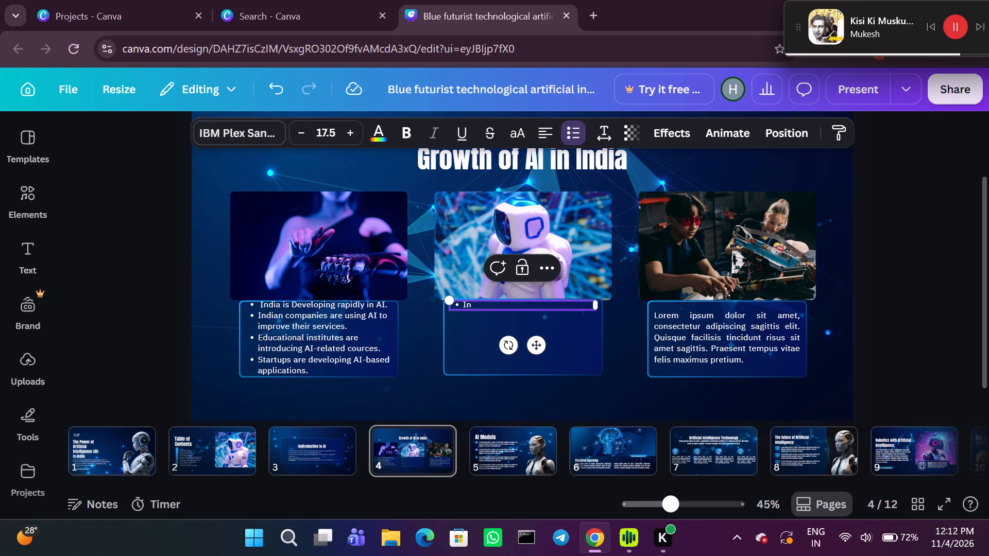
text(dia)
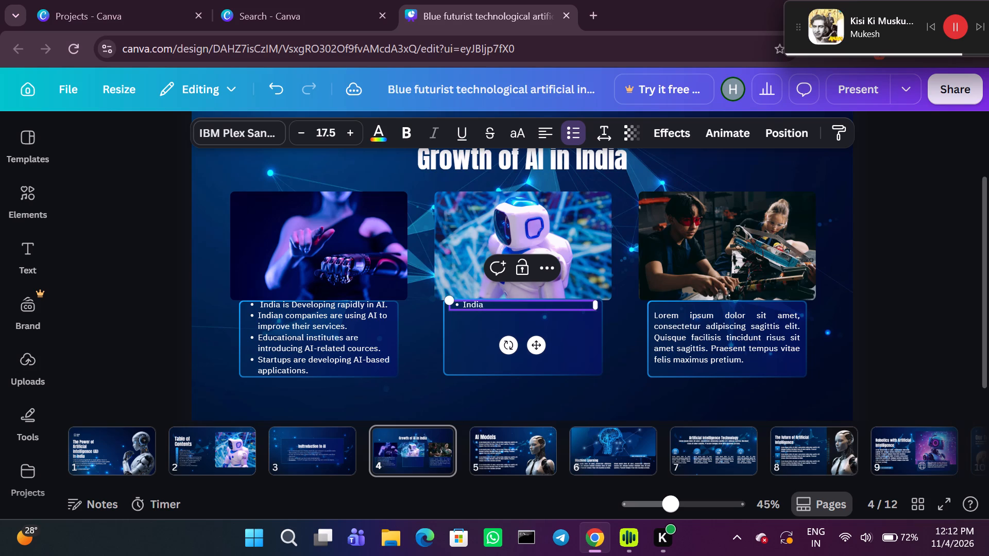
key(space)
text(la)
text(uches)
key(BackSpace)
key(d)
key(space)
text(the)
key(space)
text(IN)
key(BackSpace)
key(d)
key(BackSpace)
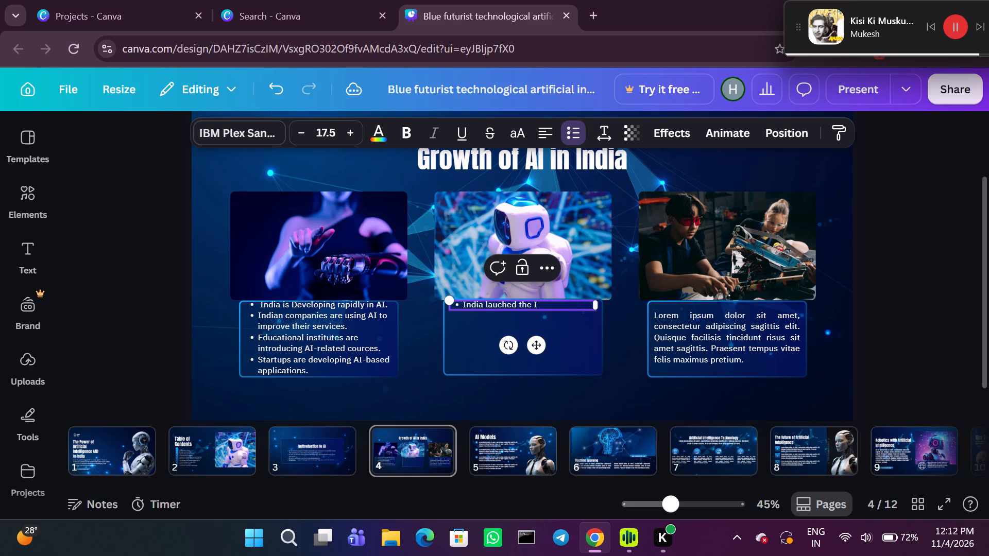
text(ndia)
text(AI)
key(space)
text(M)
key(BackSpace)
text(missio)
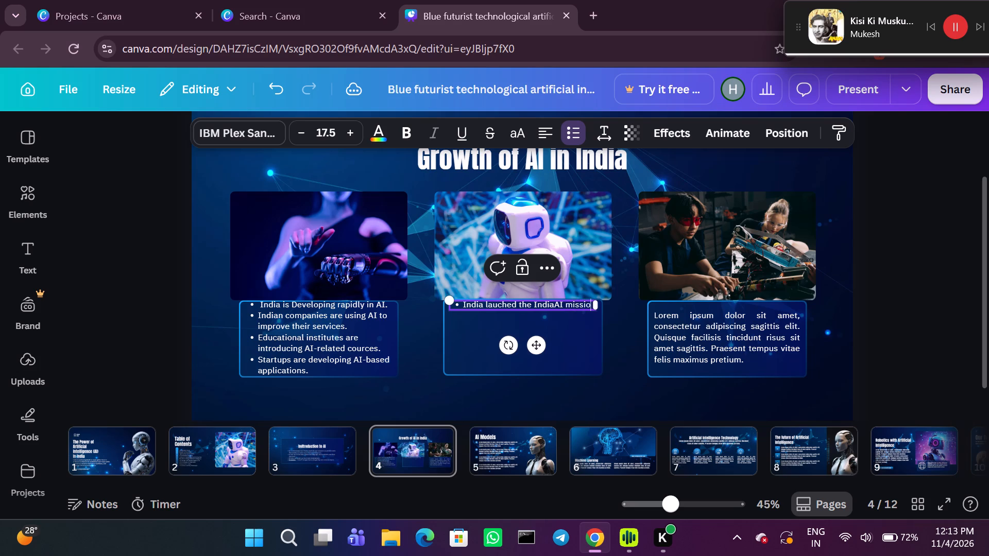
key(n)
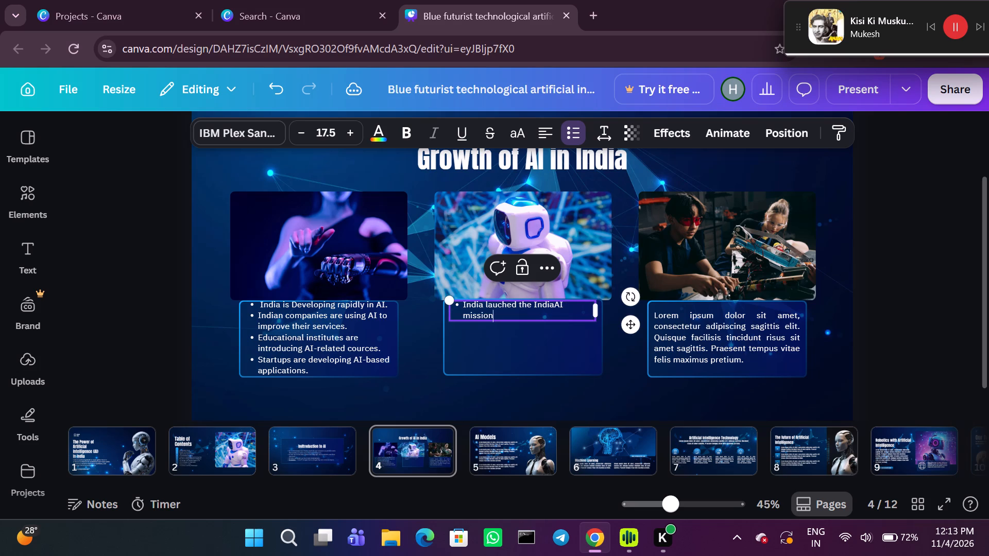
Extend the IndiaAI mission bullet under the white-robot image with the launch date, starting "in March".
key(space)
text(in)
key(space)
text(MA)
text(rch)
key(BackSpace)
key(BackSpace)
key(BackSpace)
key(BackSpace)
key(a)
text(ch)
key(equal)
key(BackSpace)
key(BackSpace)
key(BackSpace)
key(BackSpace)
text(arch)
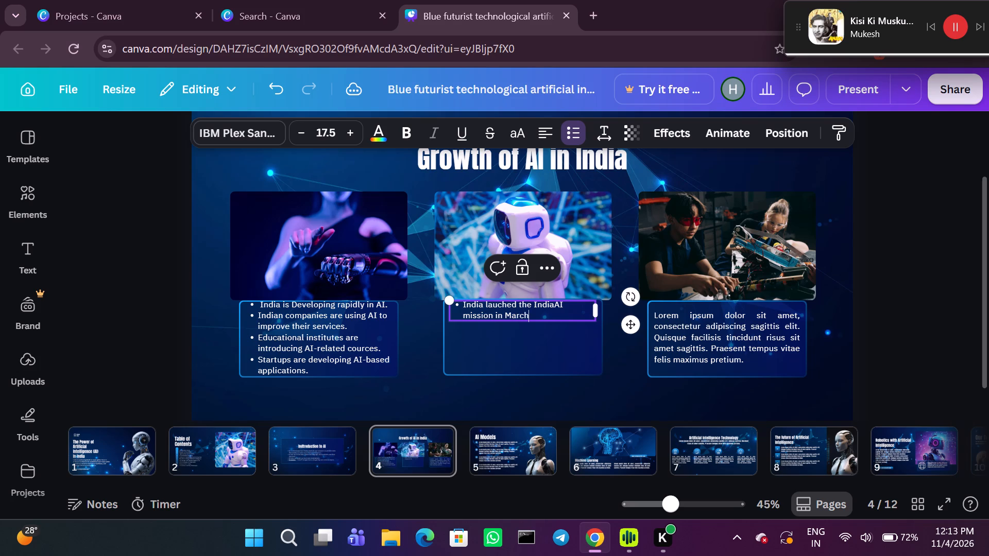